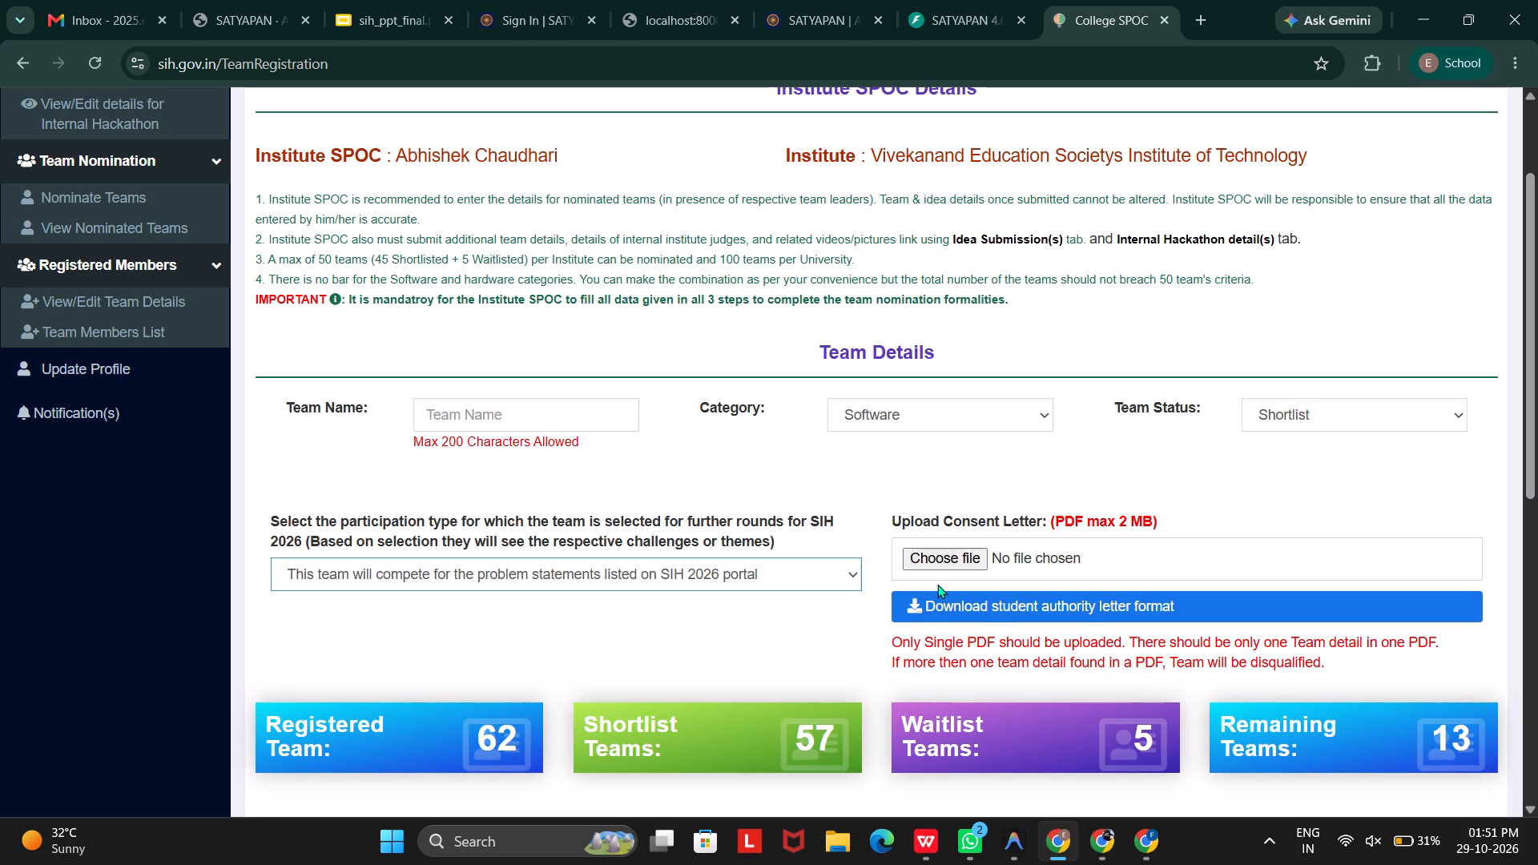
Enter PROCODER VI as the team name in the Team Details section of the nomination form.
{"action": "scroll", "coordinate": [937, 584], "scroll_direction": "down", "scroll_amount": 7}
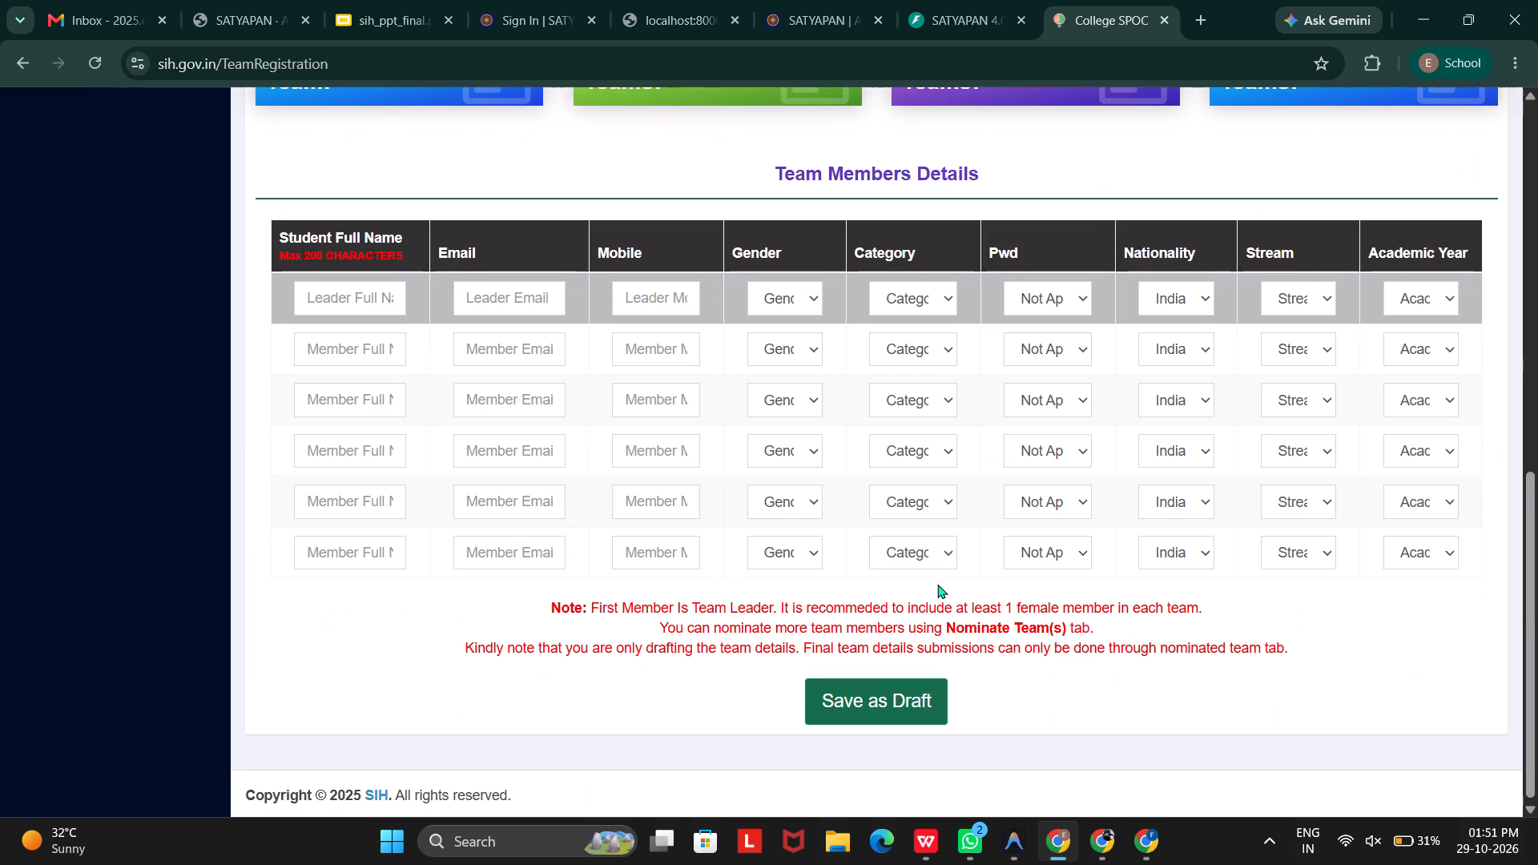
{"action": "scroll", "coordinate": [937, 584], "scroll_direction": "up", "scroll_amount": 1}
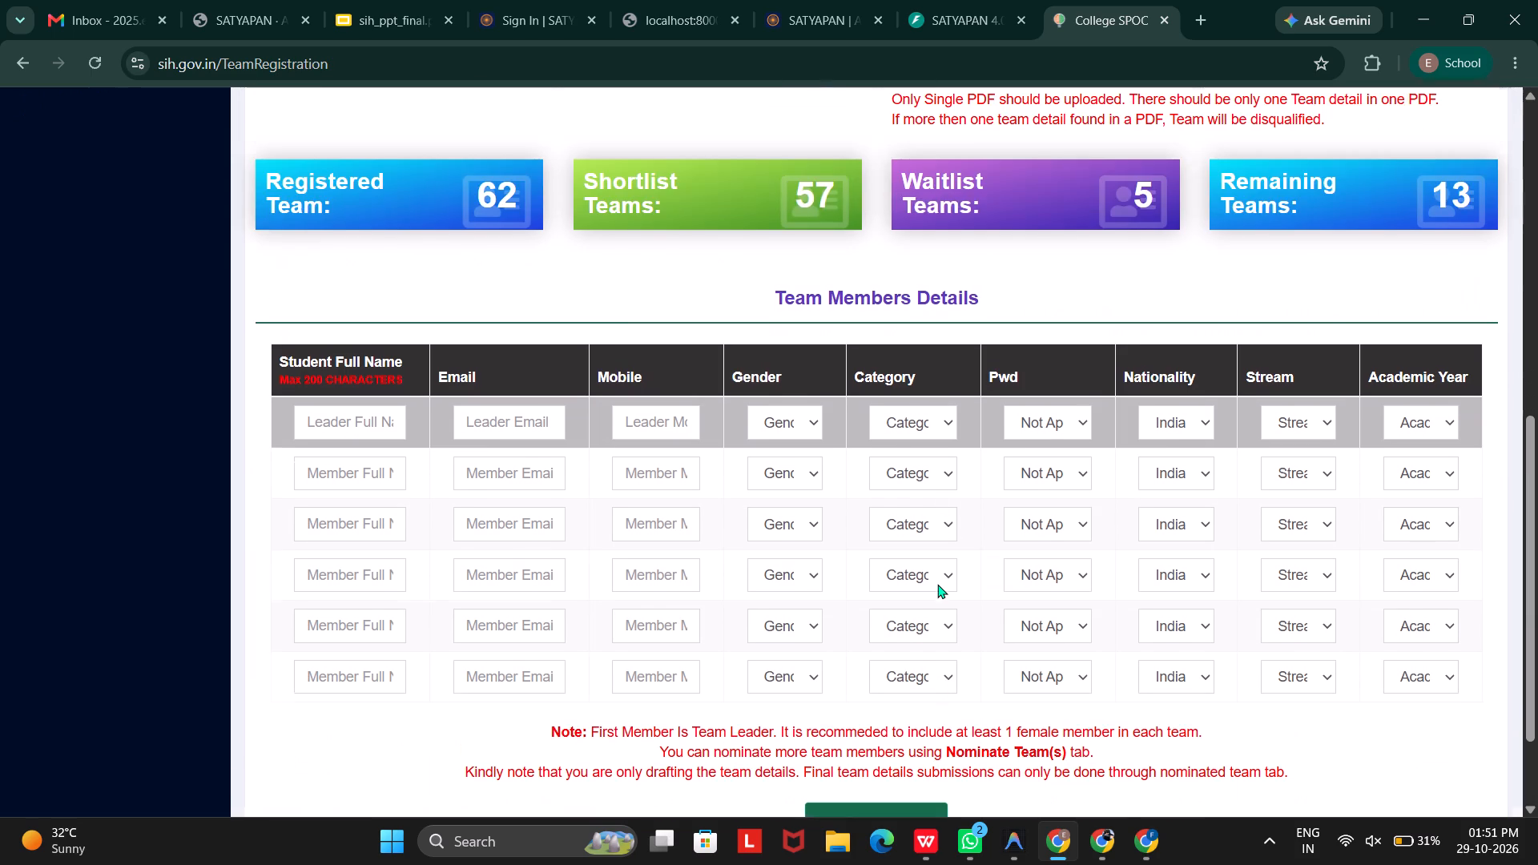
{"action": "scroll", "coordinate": [937, 584], "scroll_direction": "up", "scroll_amount": 1}
{"action": "scroll", "coordinate": [646, 435], "scroll_direction": "up", "scroll_amount": 1}
{"action": "scroll", "coordinate": [537, 263], "scroll_direction": "up", "scroll_amount": 3}
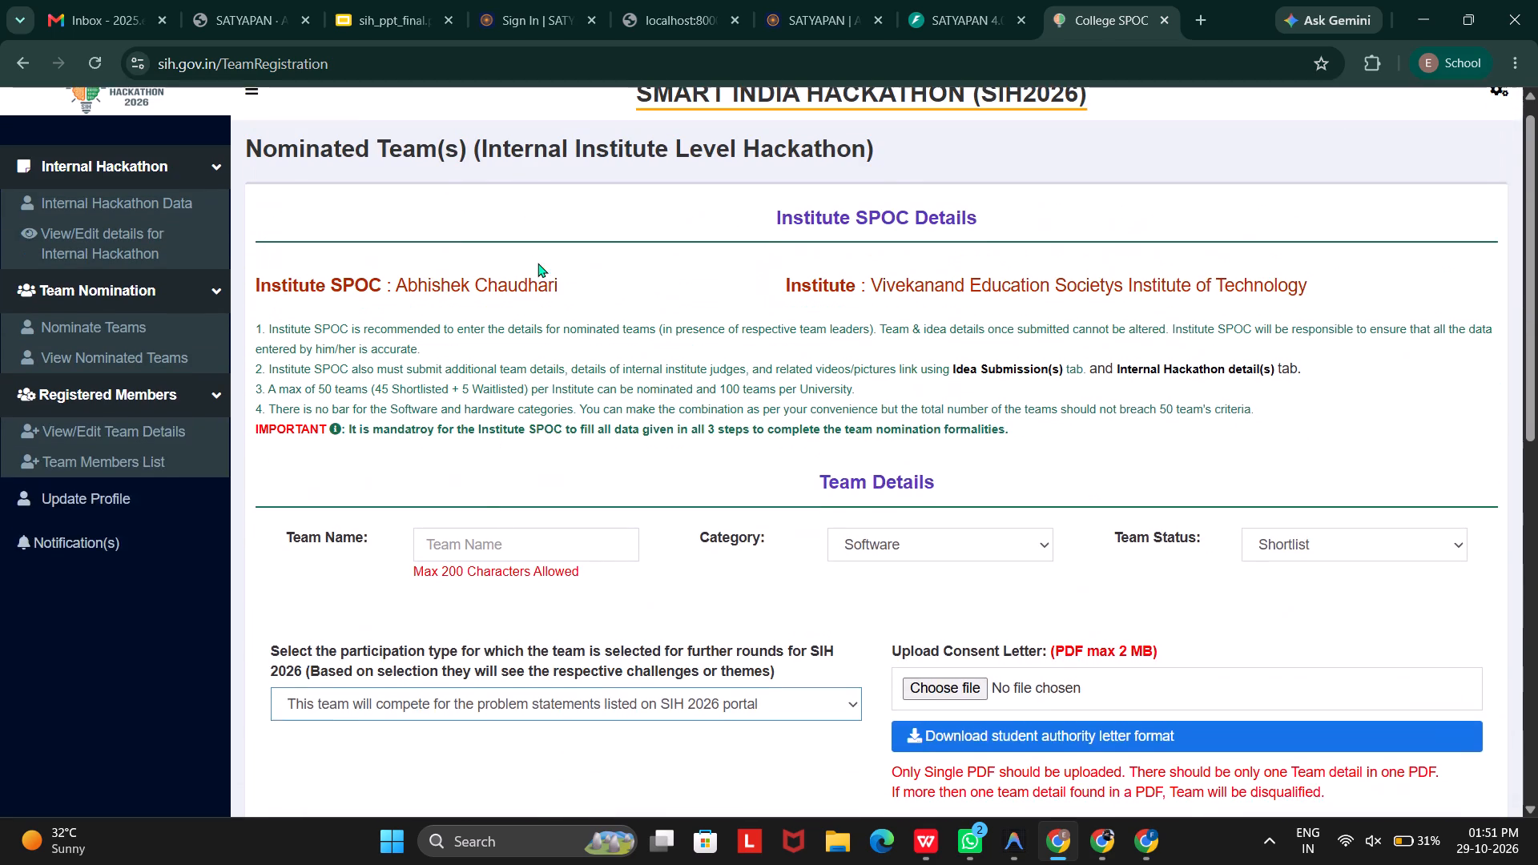
{"action": "left_click", "coordinate": [494, 576]}
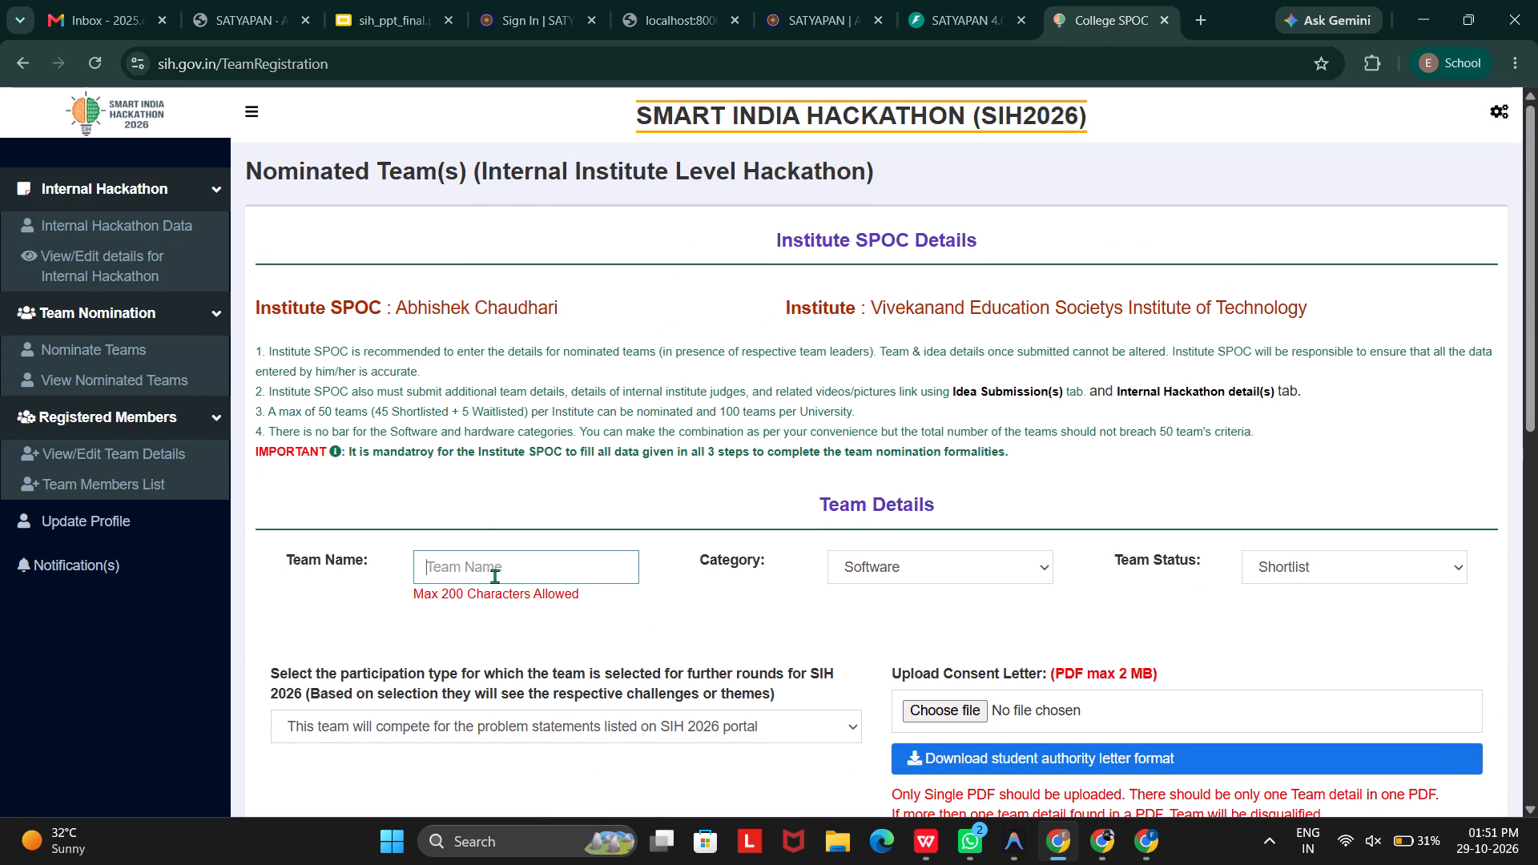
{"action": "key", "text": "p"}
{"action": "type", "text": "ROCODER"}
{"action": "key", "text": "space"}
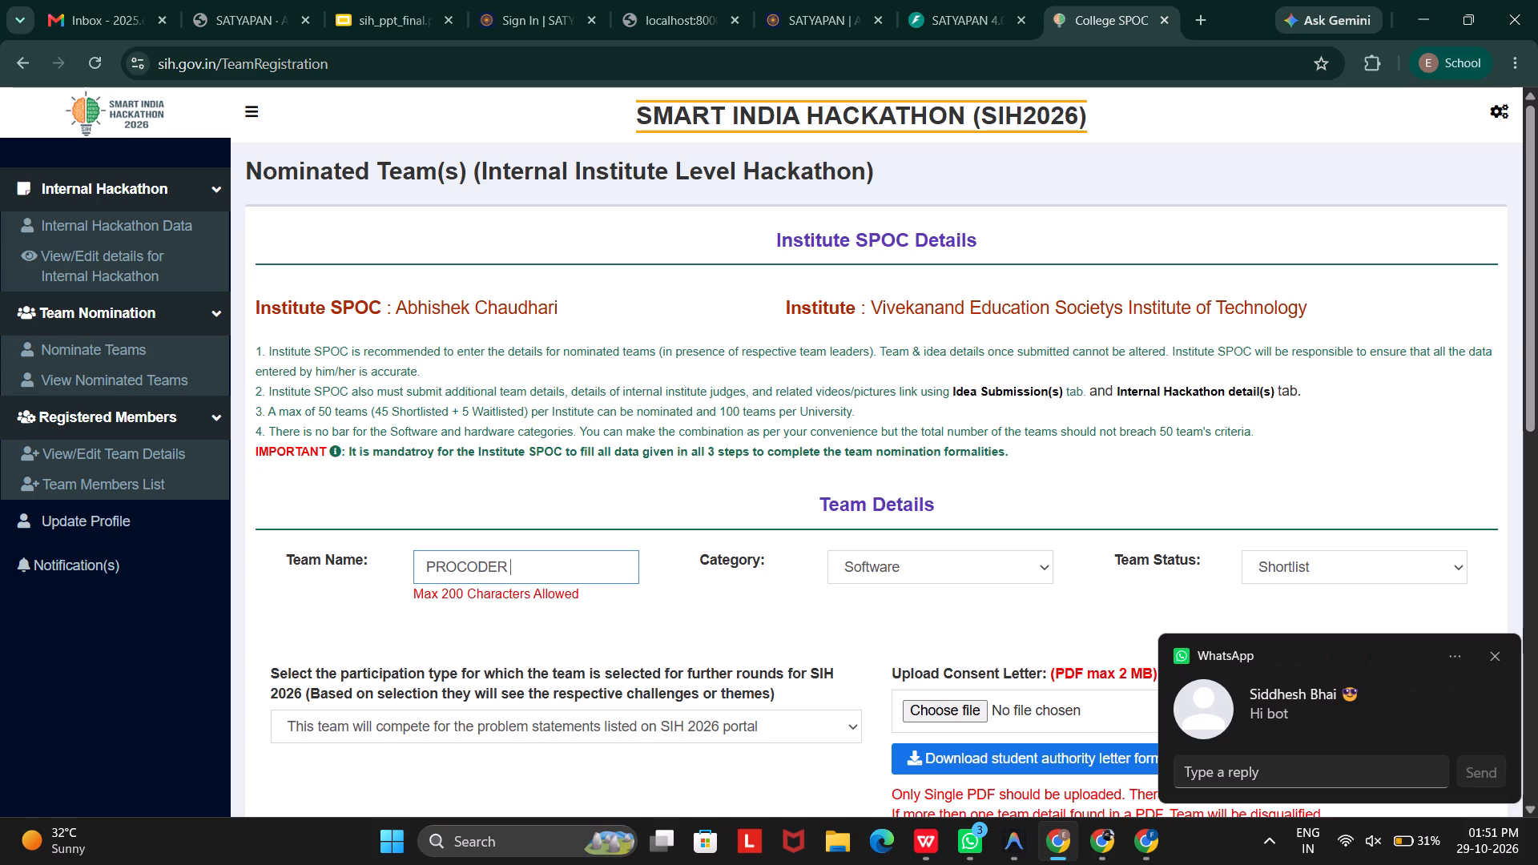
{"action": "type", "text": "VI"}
Dismiss the WhatsApp message notification covering the consent letter area of the form.
{"action": "scroll", "coordinate": [494, 576], "scroll_direction": "down", "scroll_amount": 1}
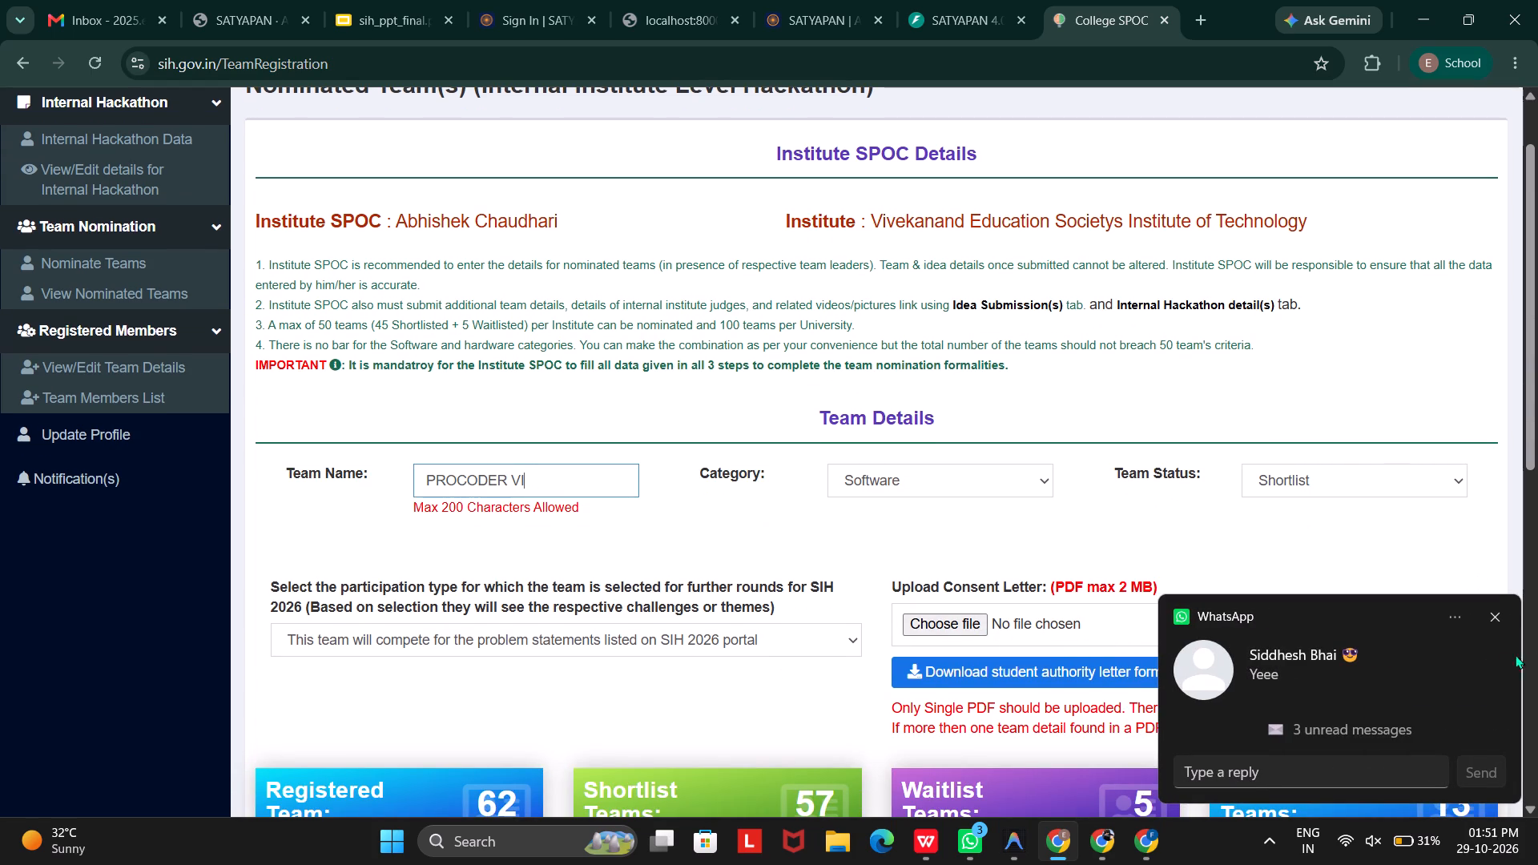
{"action": "left_click", "coordinate": [1497, 616]}
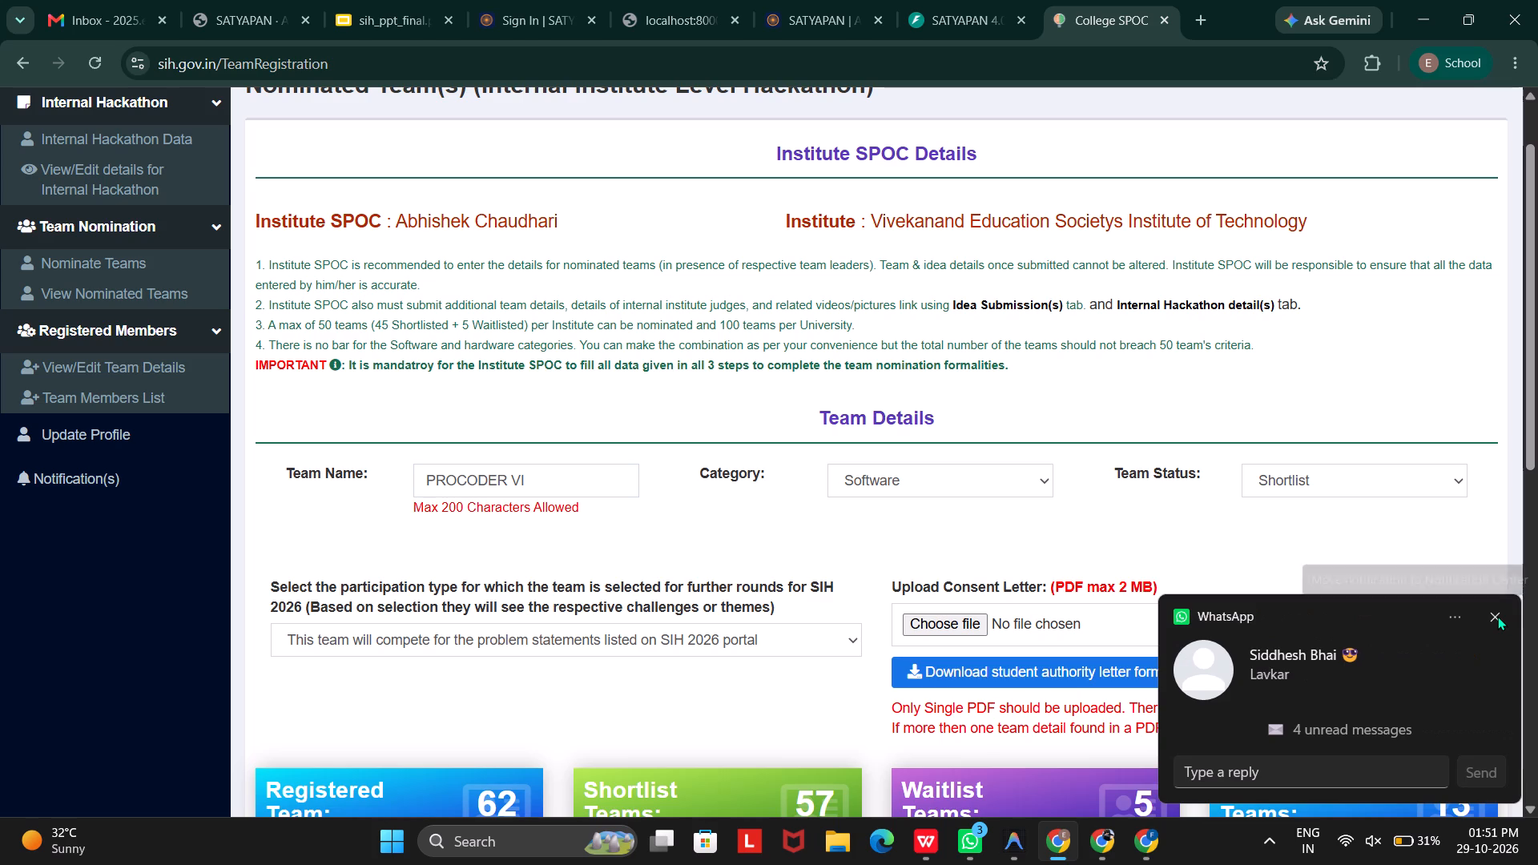
{"action": "left_click", "coordinate": [1497, 616]}
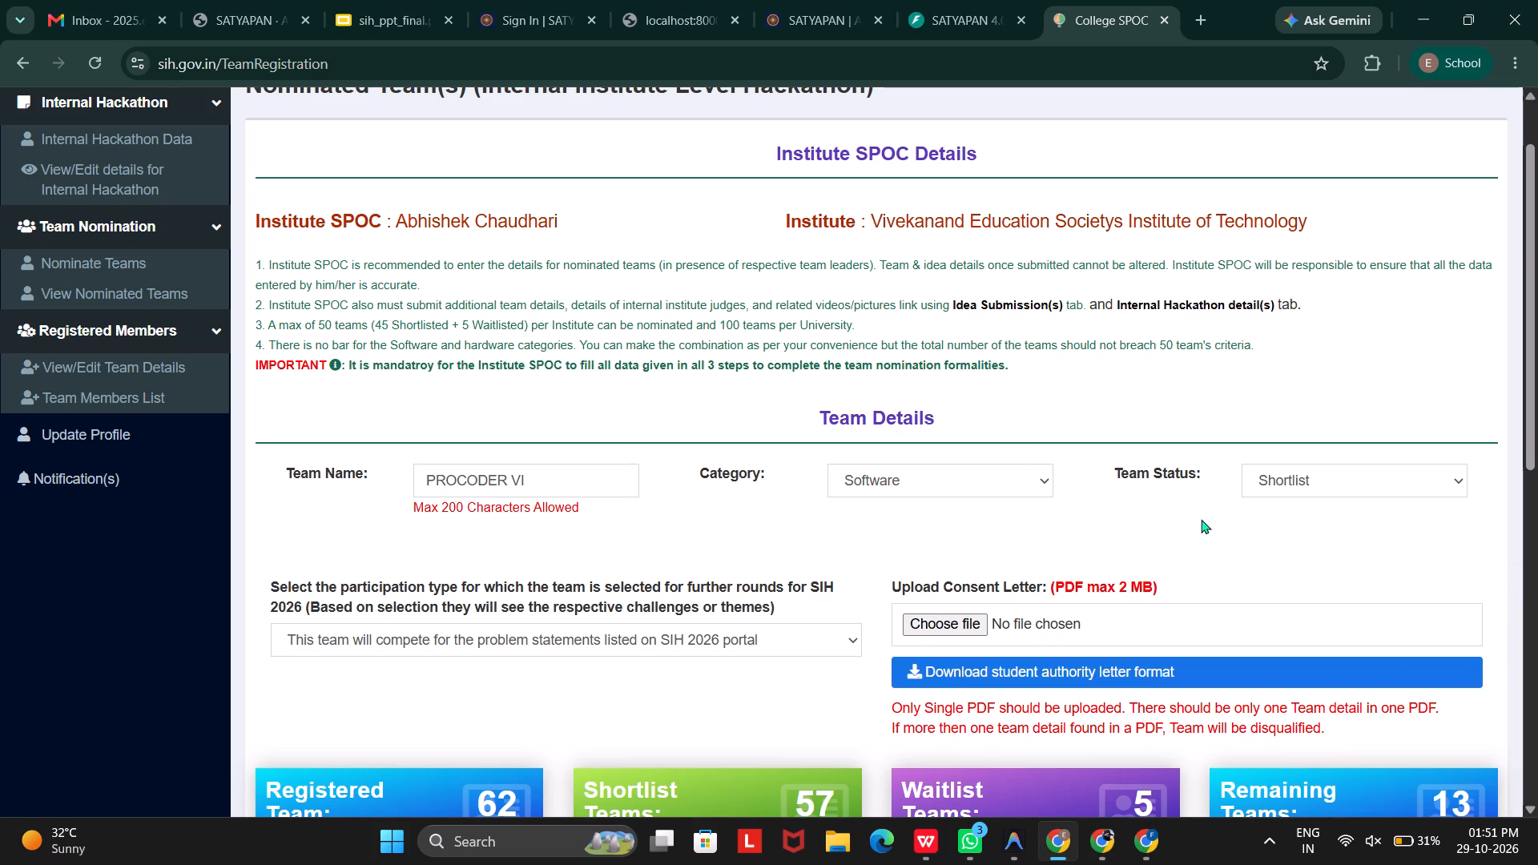
{"action": "left_click", "coordinate": [1195, 525]}
Enter the team leader's full name in capitals in the first row of the Team Members Details table.
{"action": "scroll", "coordinate": [1195, 525], "scroll_direction": "down", "scroll_amount": 2}
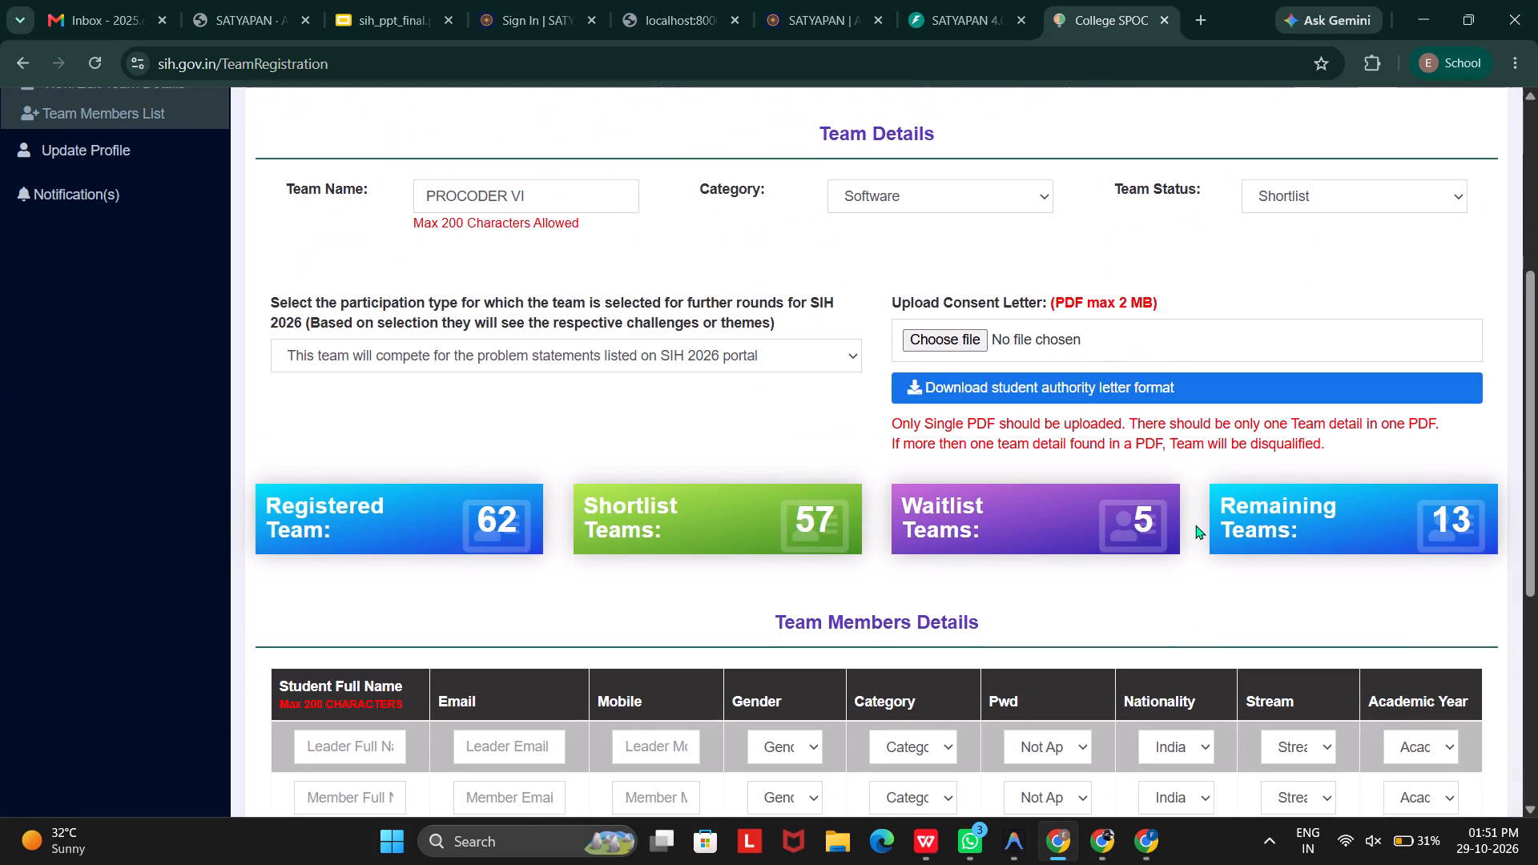
{"action": "scroll", "coordinate": [610, 498], "scroll_direction": "down", "scroll_amount": 1}
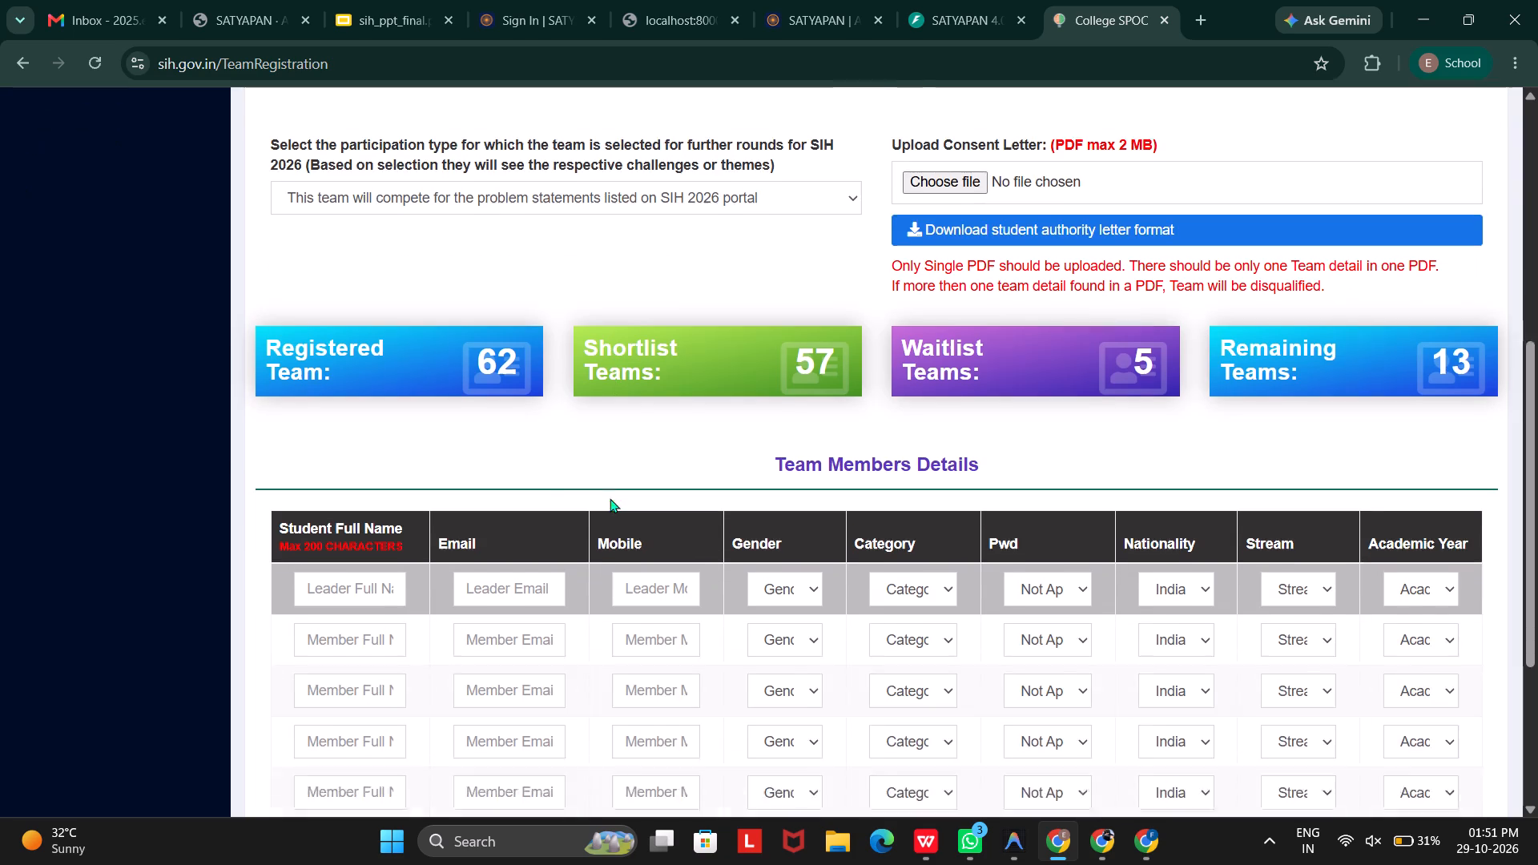
{"action": "scroll", "coordinate": [610, 498], "scroll_direction": "down", "scroll_amount": 1}
{"action": "left_click", "coordinate": [328, 482]}
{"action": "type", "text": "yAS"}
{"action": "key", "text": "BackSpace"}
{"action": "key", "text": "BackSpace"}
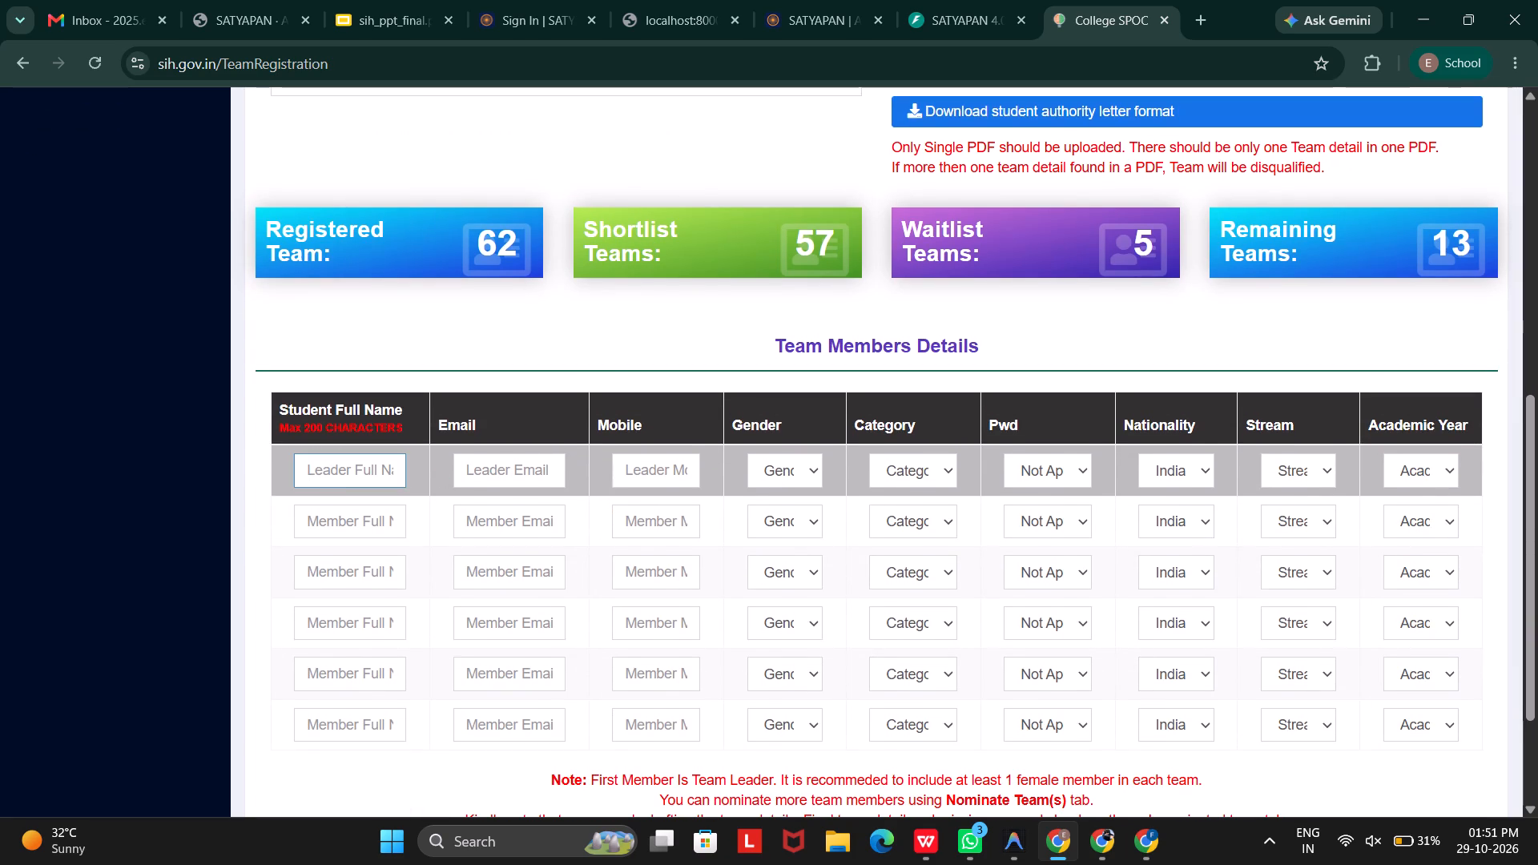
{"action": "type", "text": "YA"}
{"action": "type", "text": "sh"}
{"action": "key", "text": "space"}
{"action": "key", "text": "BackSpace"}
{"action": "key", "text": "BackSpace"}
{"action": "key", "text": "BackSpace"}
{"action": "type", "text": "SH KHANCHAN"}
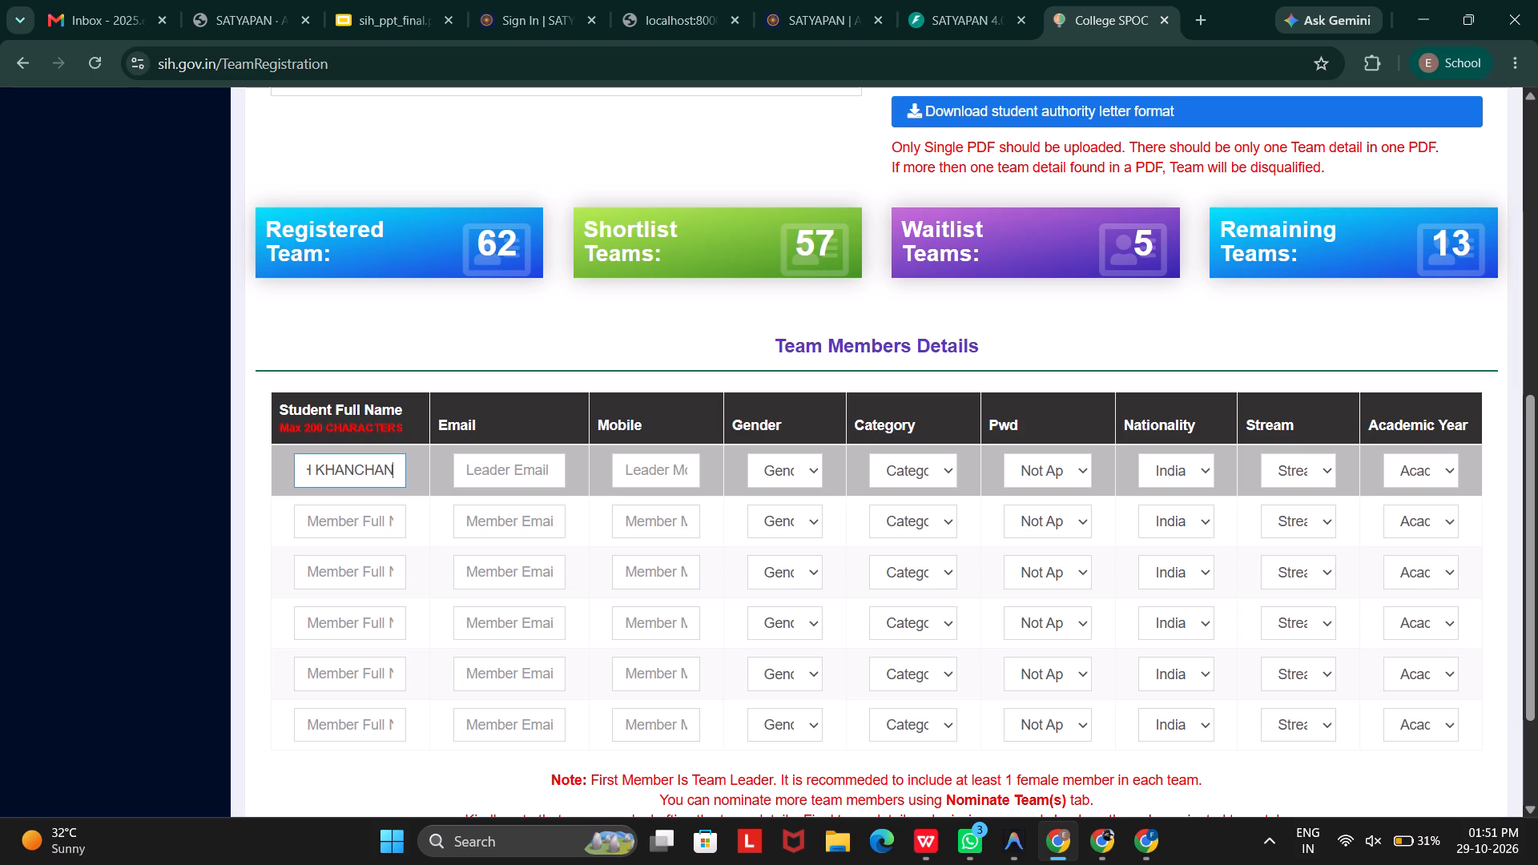
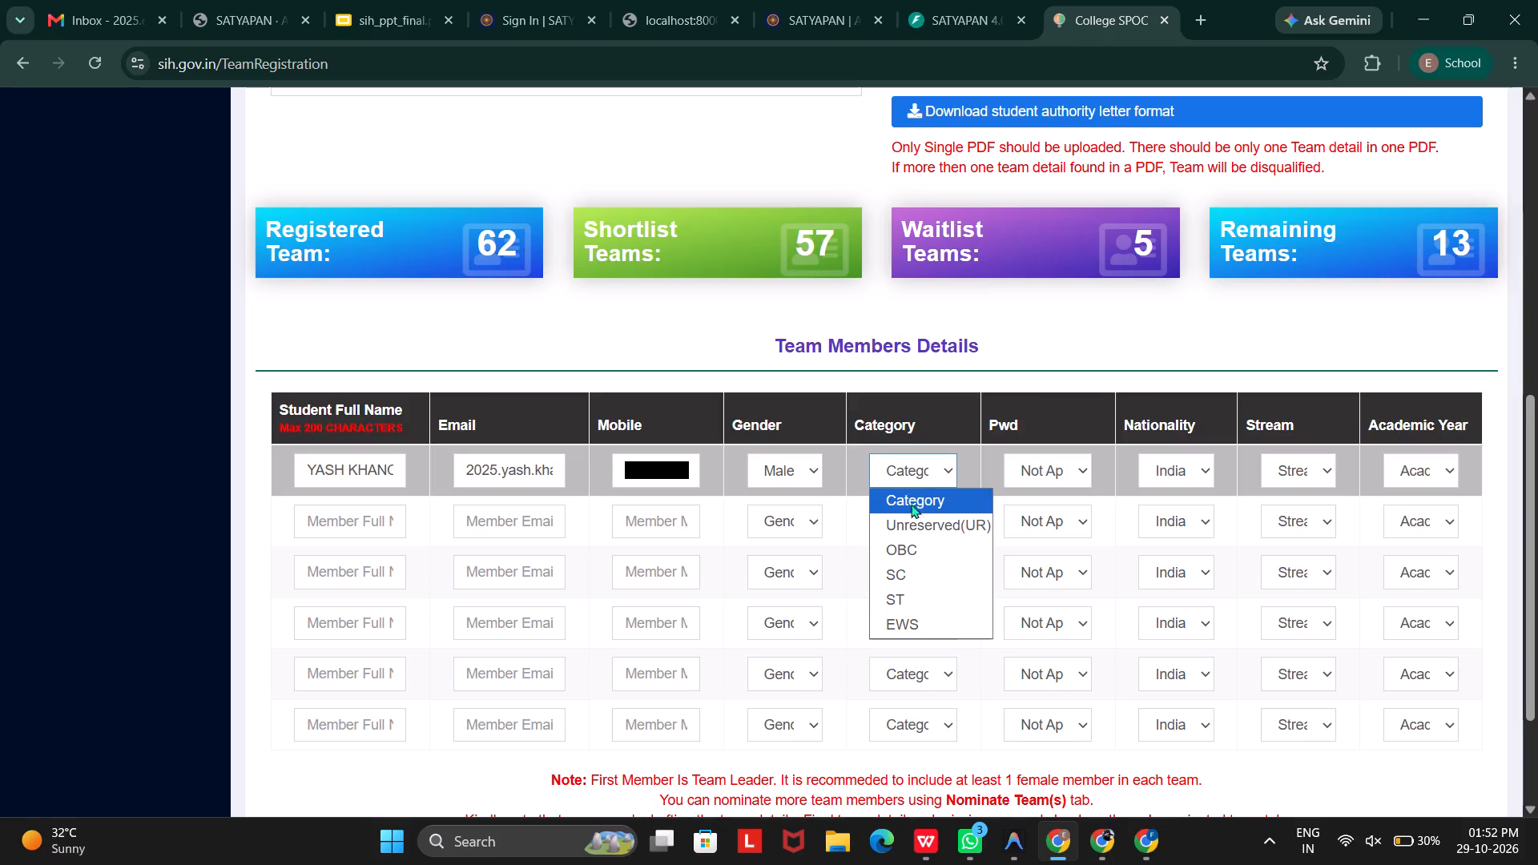
Set the team leader's category to Unreserved(UR) and Pwd to Not Applicable.
{"action": "left_click", "coordinate": [921, 521]}
{"action": "left_click", "coordinate": [900, 473]}
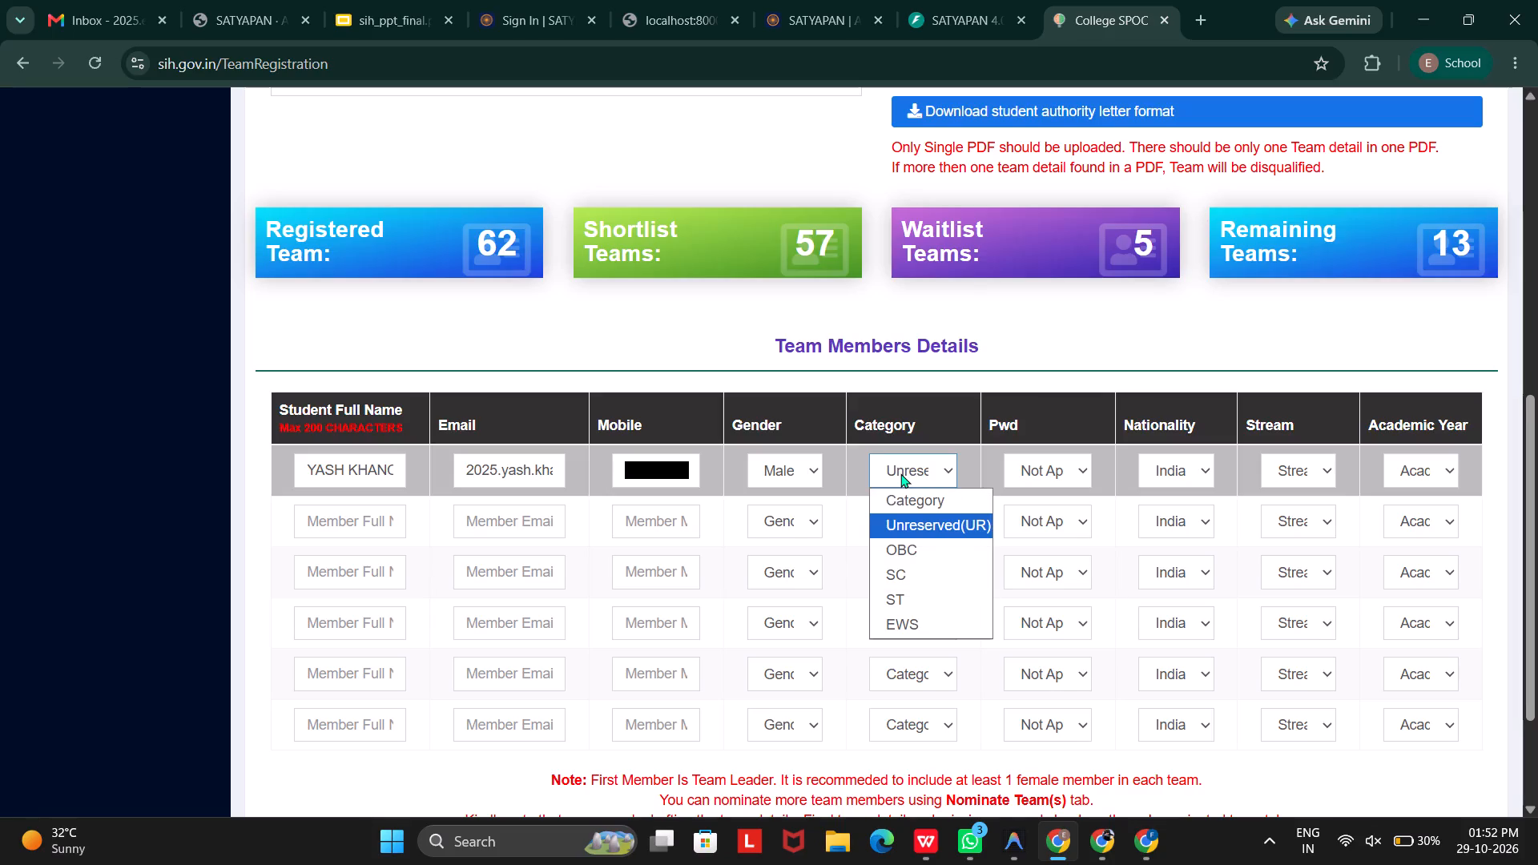
{"action": "left_click", "coordinate": [1036, 473]}
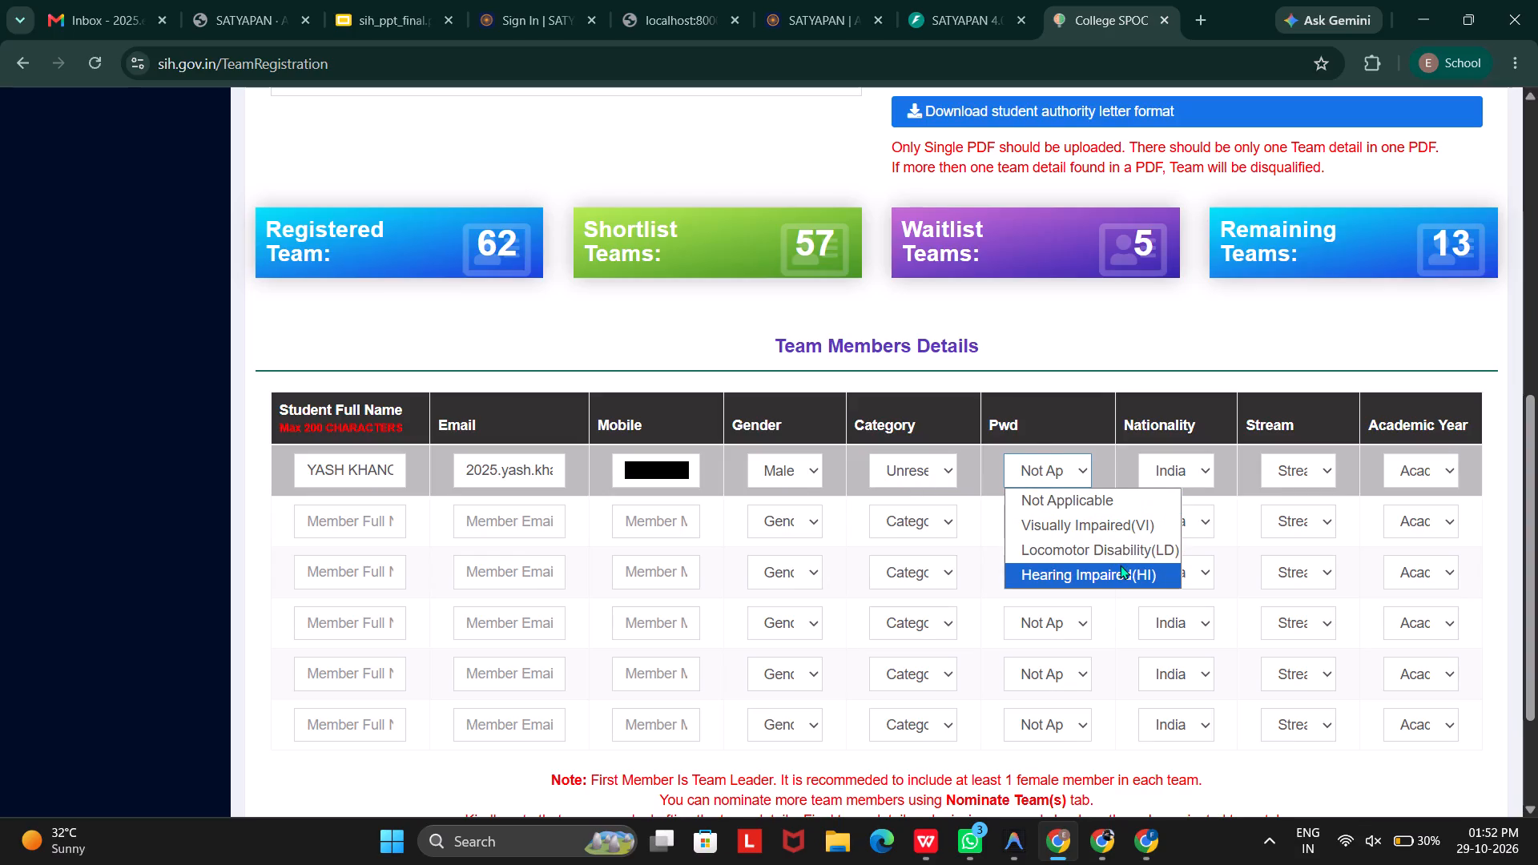
{"action": "left_click", "coordinate": [1109, 505]}
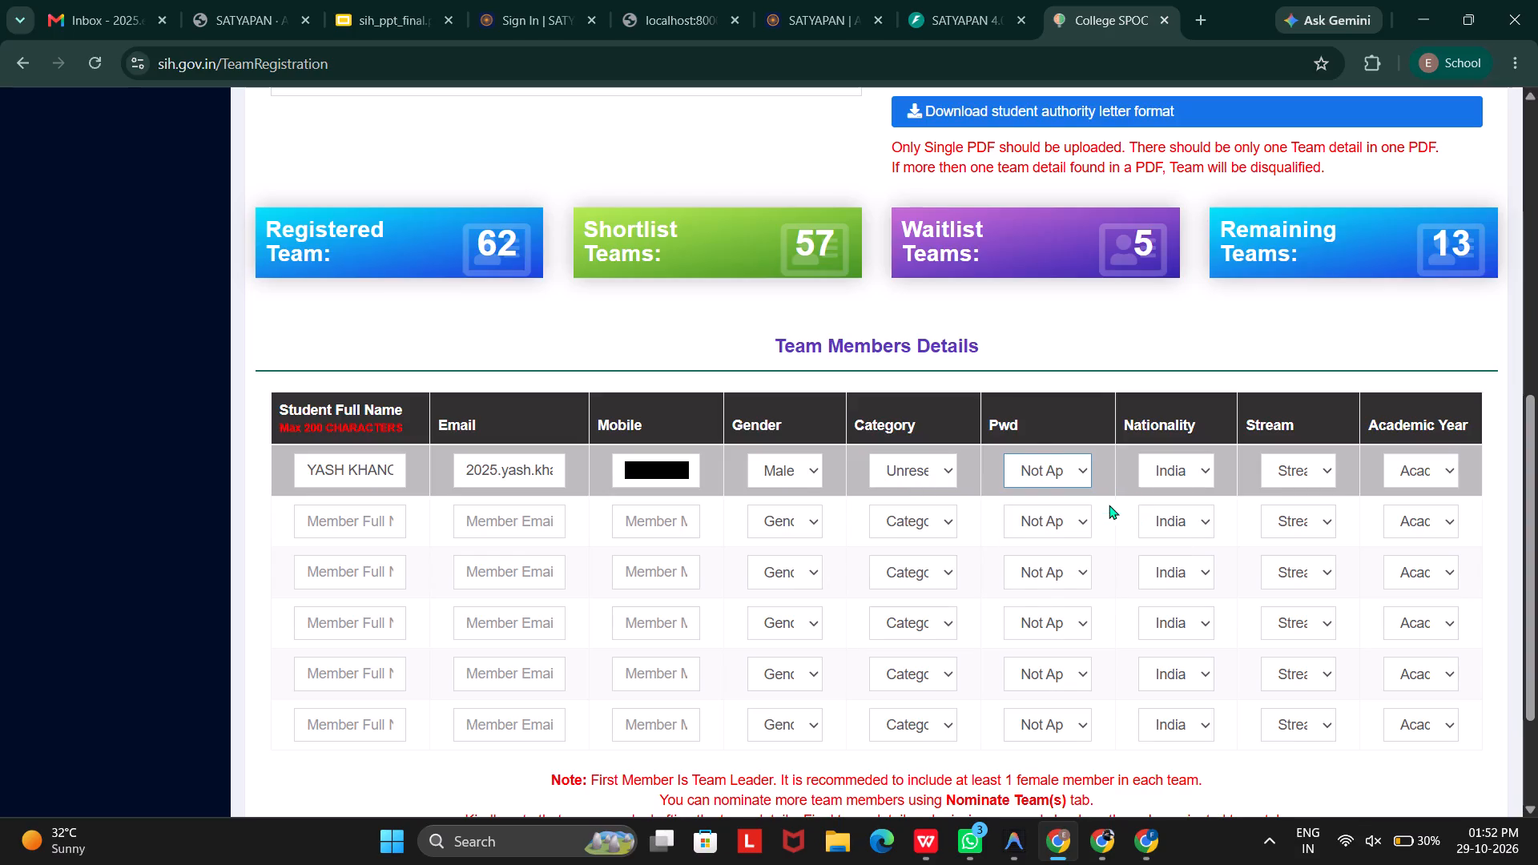
Choose Indian as the team leader's nationality.
{"action": "left_click", "coordinate": [1186, 466]}
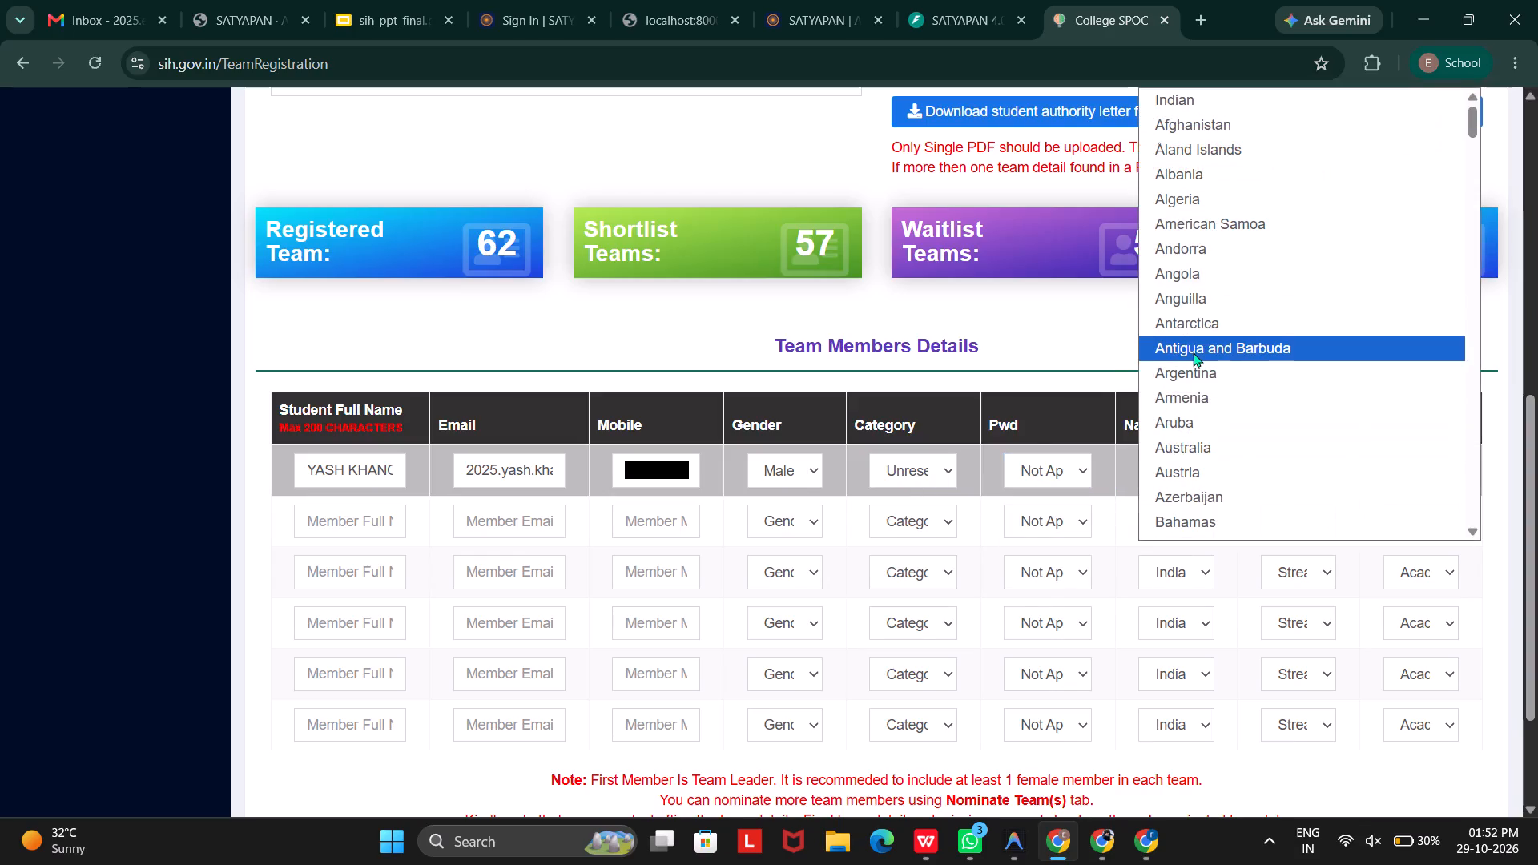
{"action": "key", "text": "i"}
{"action": "scroll", "coordinate": [1193, 408], "scroll_direction": "down", "scroll_amount": 1}
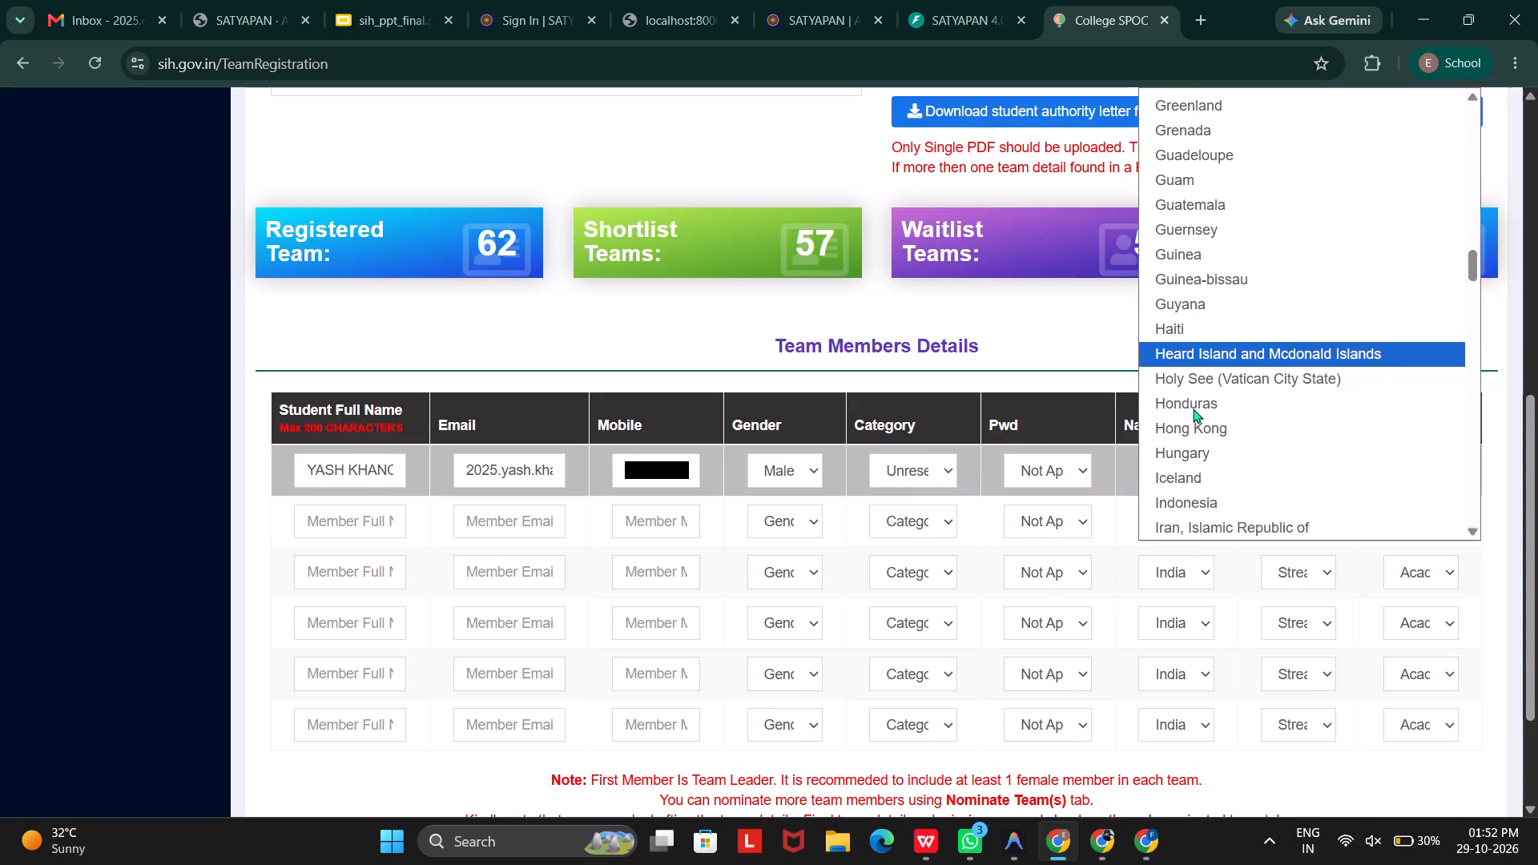
{"action": "scroll", "coordinate": [1193, 408], "scroll_direction": "down", "scroll_amount": 1}
{"action": "scroll", "coordinate": [1203, 473], "scroll_direction": "down", "scroll_amount": 2}
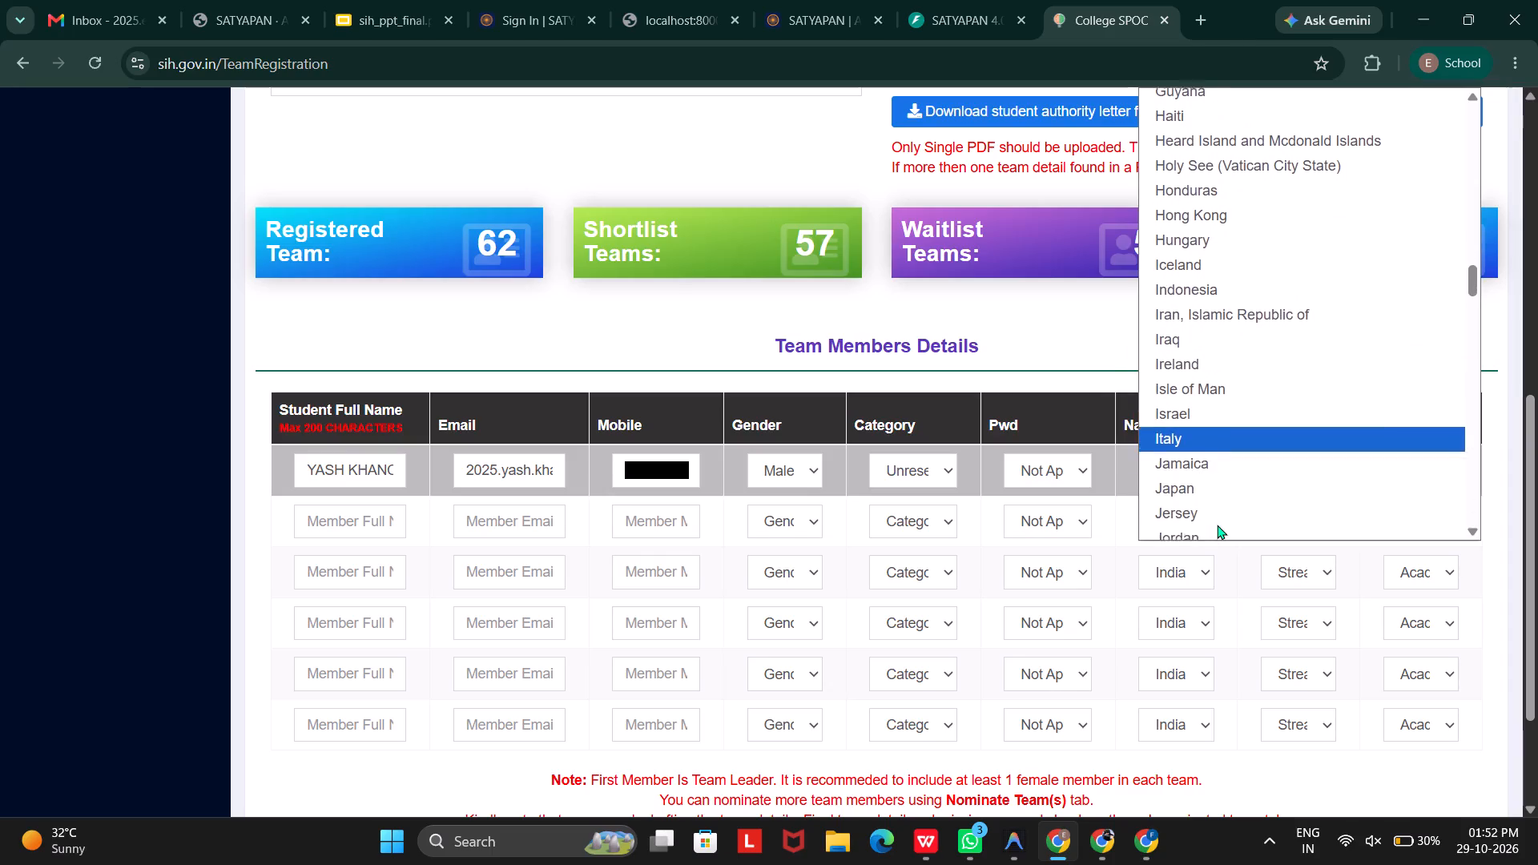
{"action": "scroll", "coordinate": [1217, 525], "scroll_direction": "down", "scroll_amount": 1}
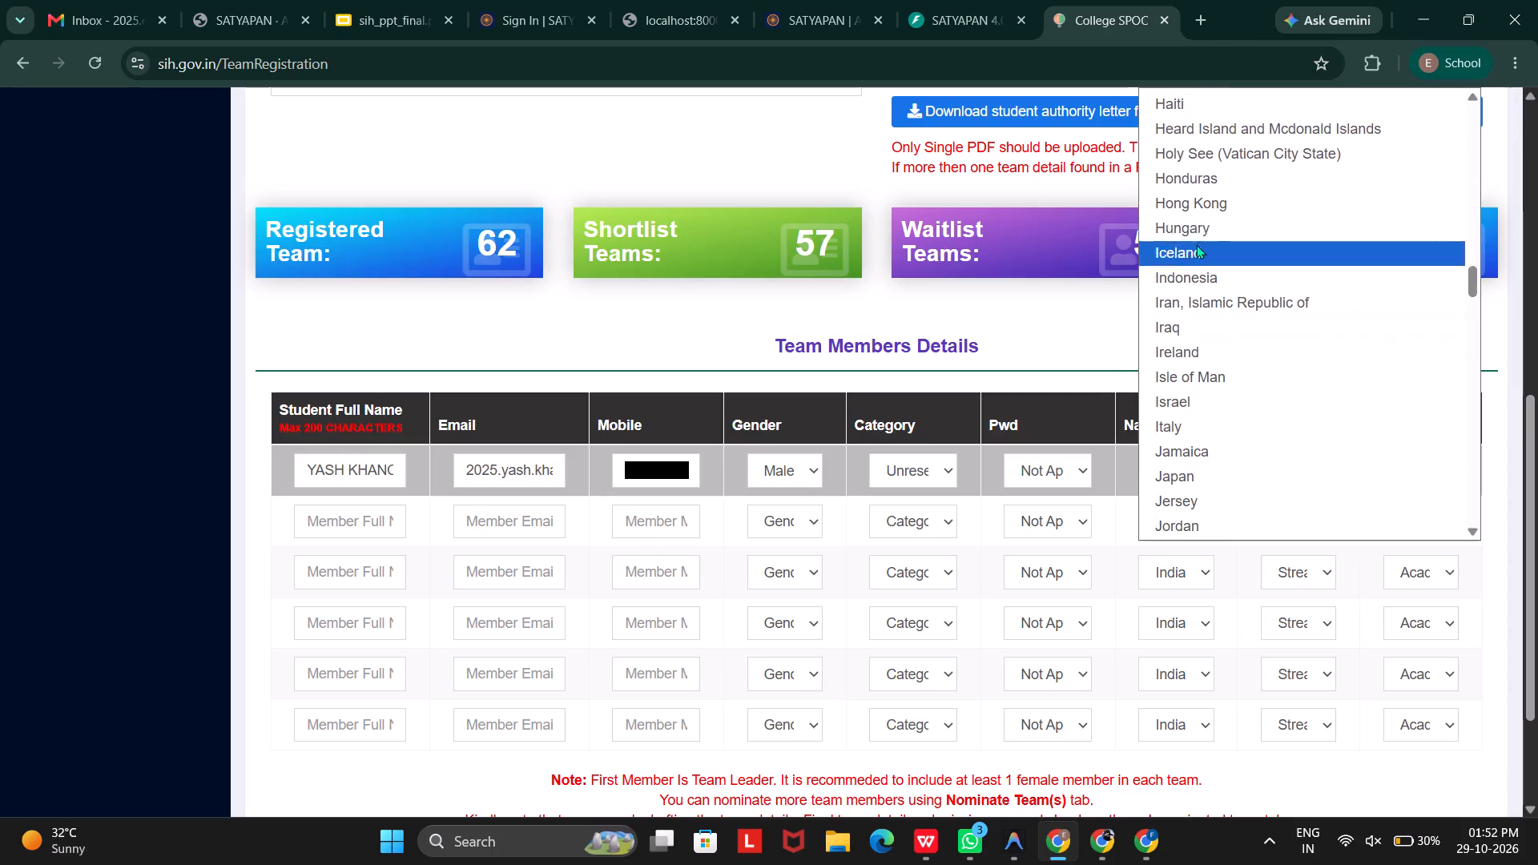
{"action": "key", "text": "Escape"}
{"action": "left_click", "coordinate": [1152, 475]}
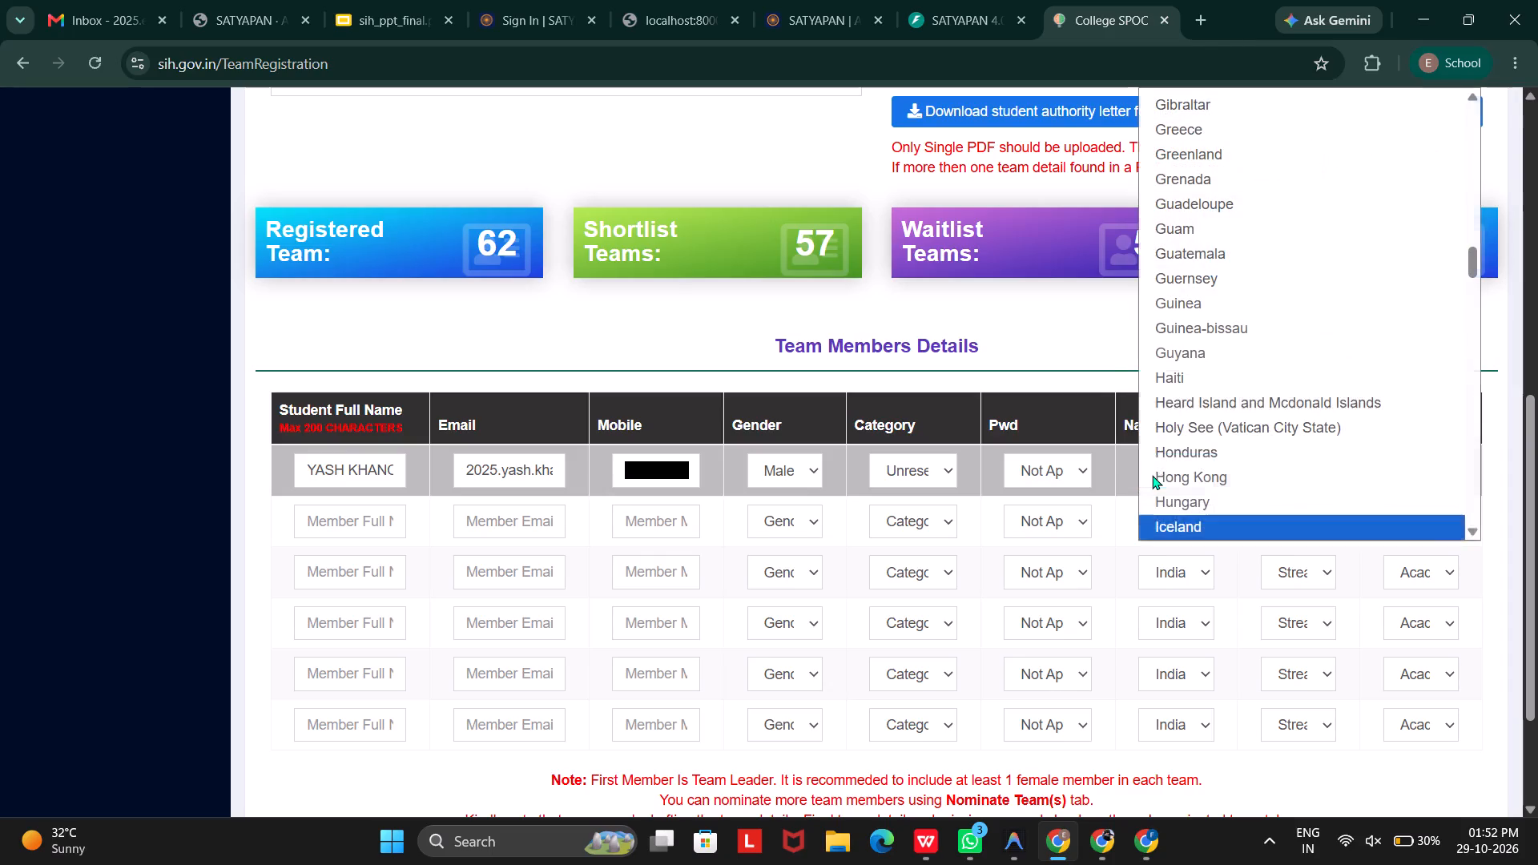
{"action": "scroll", "coordinate": [1191, 327], "scroll_direction": "up", "scroll_amount": 15}
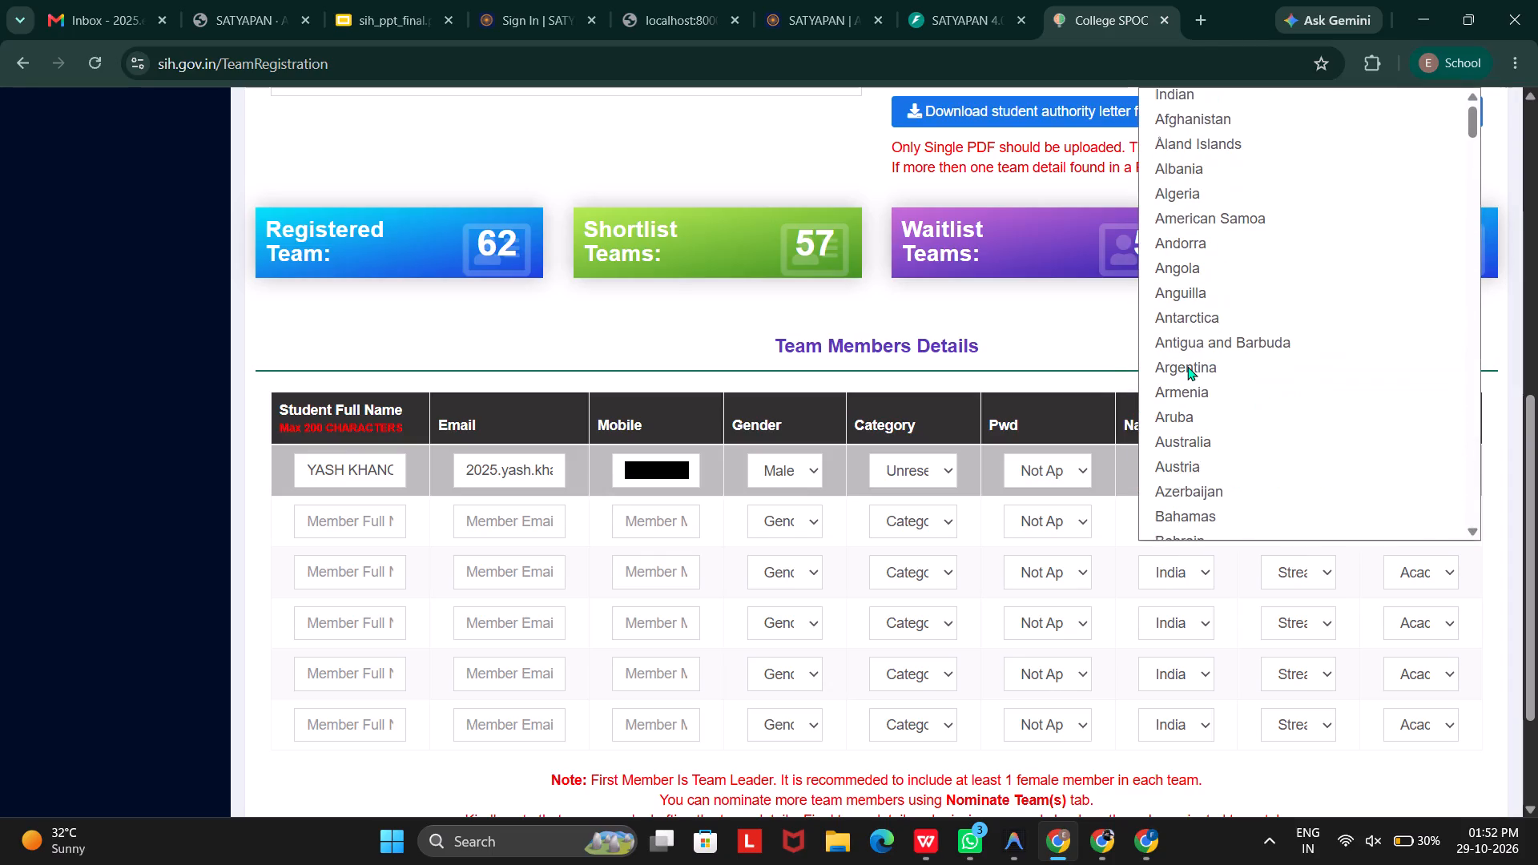
{"action": "scroll", "coordinate": [1187, 366], "scroll_direction": "up", "scroll_amount": 7}
{"action": "left_click", "coordinate": [1161, 96]}
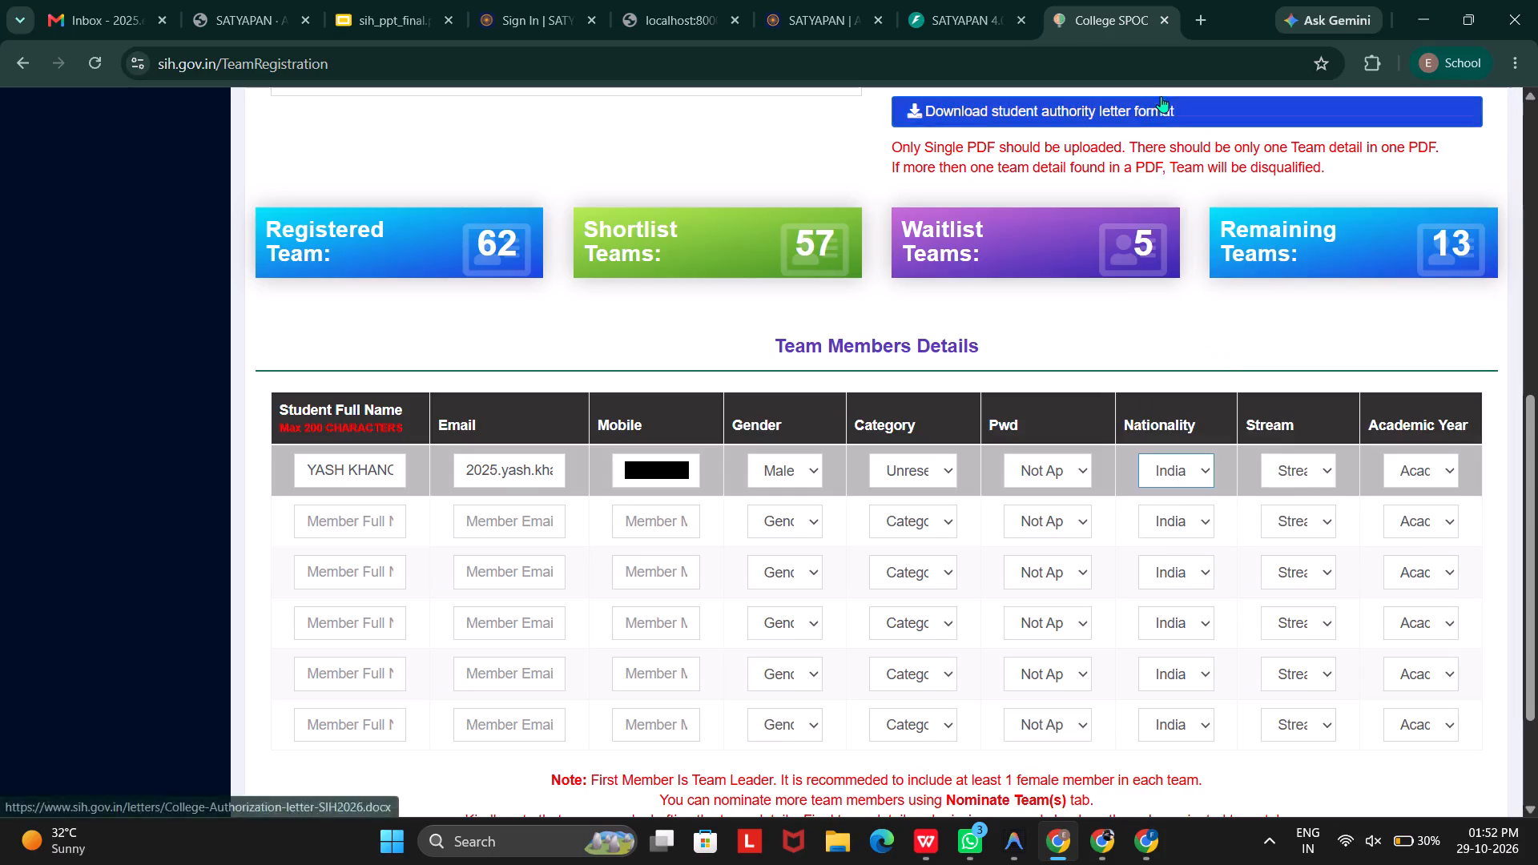
Set the team leader's stream to BE/B.Tech and academic year to 2nd Year.
{"action": "left_click", "coordinate": [1303, 494]}
{"action": "left_click", "coordinate": [1298, 485]}
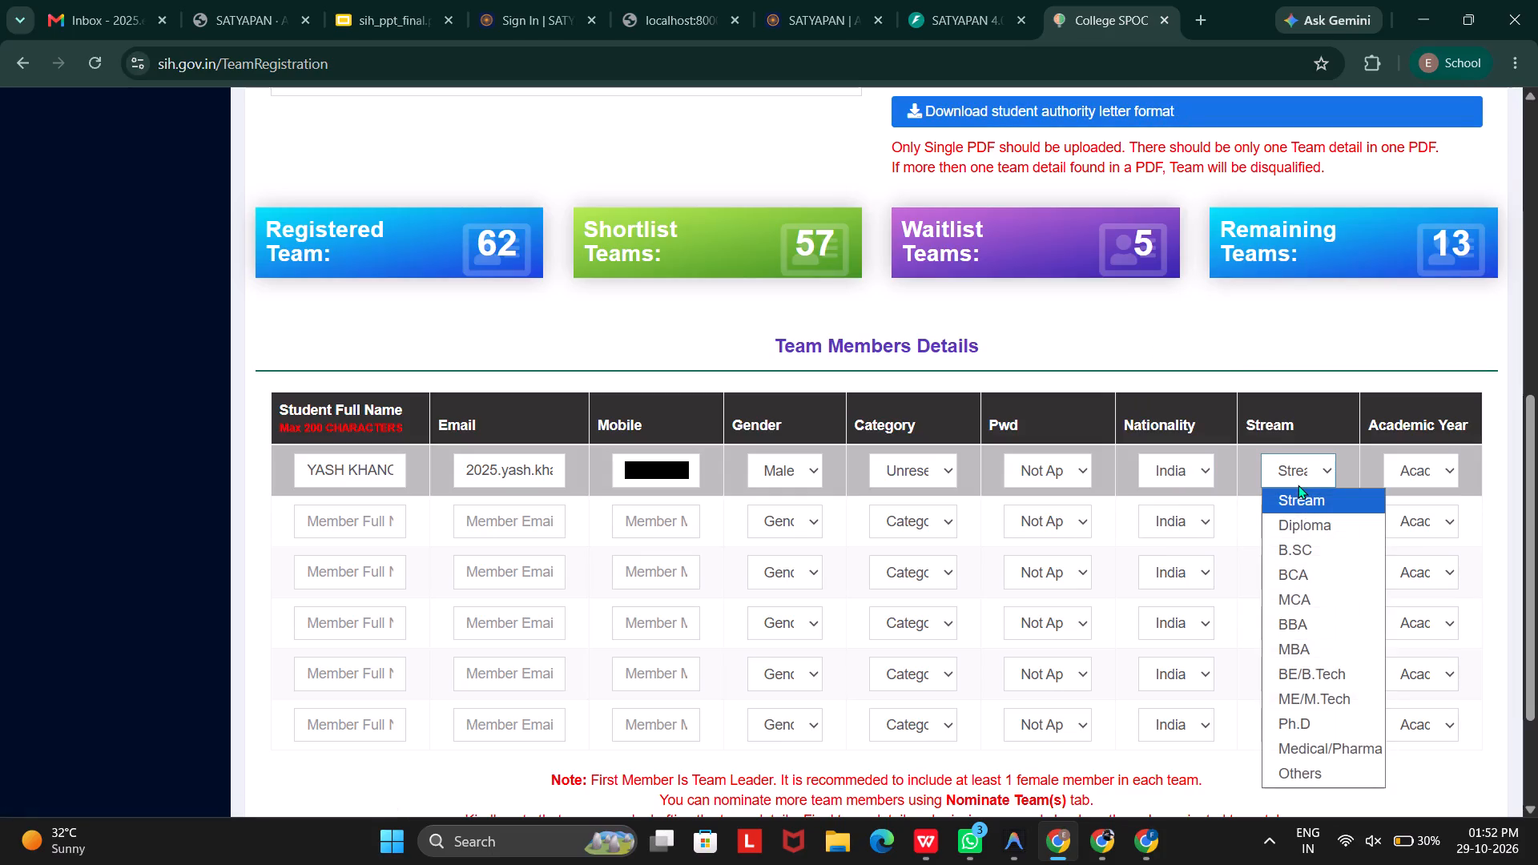
{"action": "left_click", "coordinate": [1314, 678]}
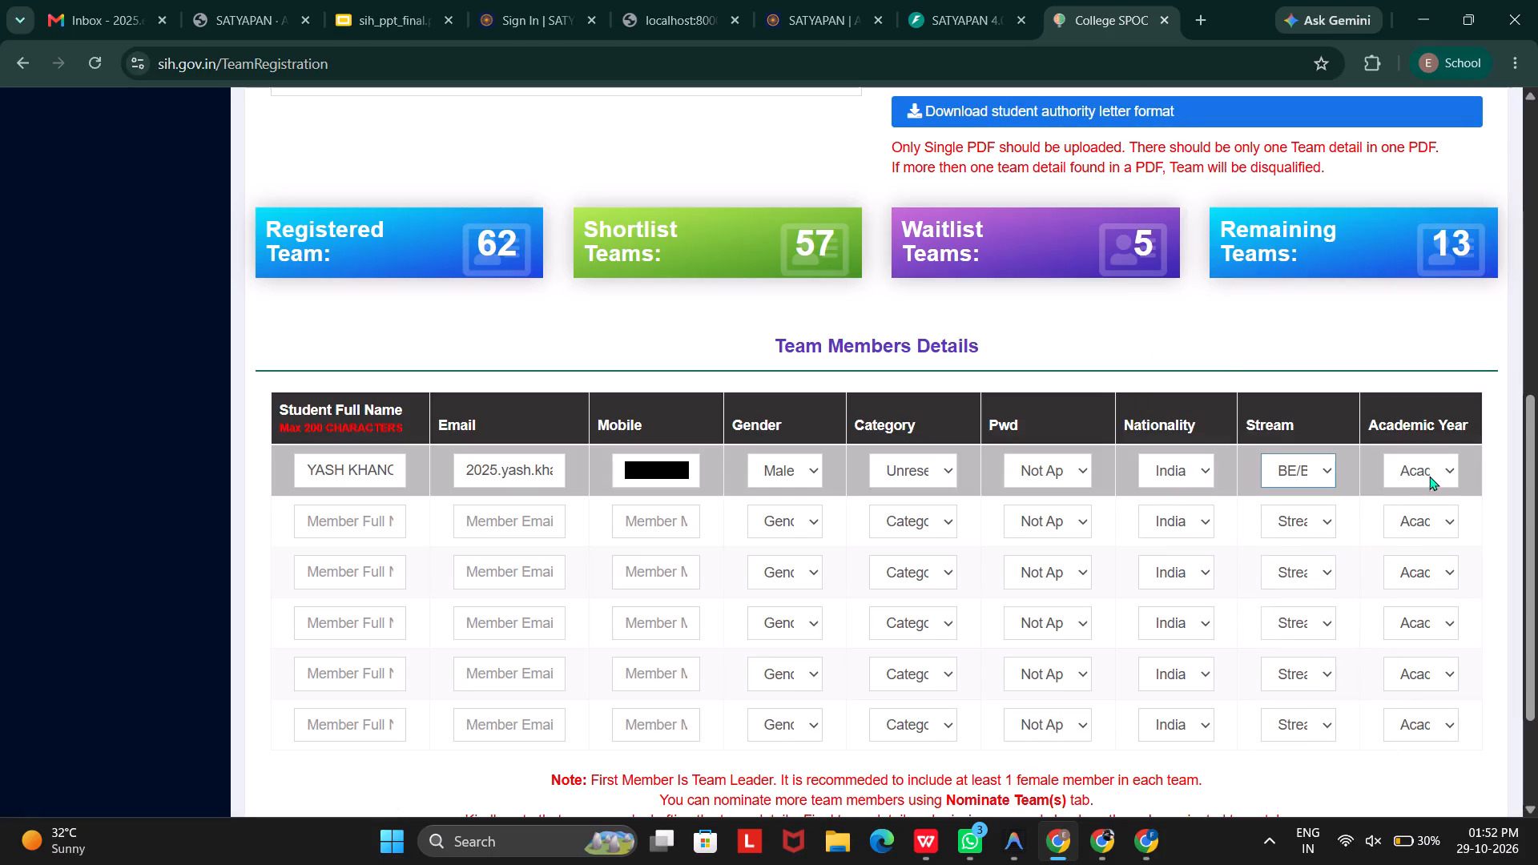
{"action": "left_click", "coordinate": [1429, 473]}
{"action": "left_click", "coordinate": [1426, 551]}
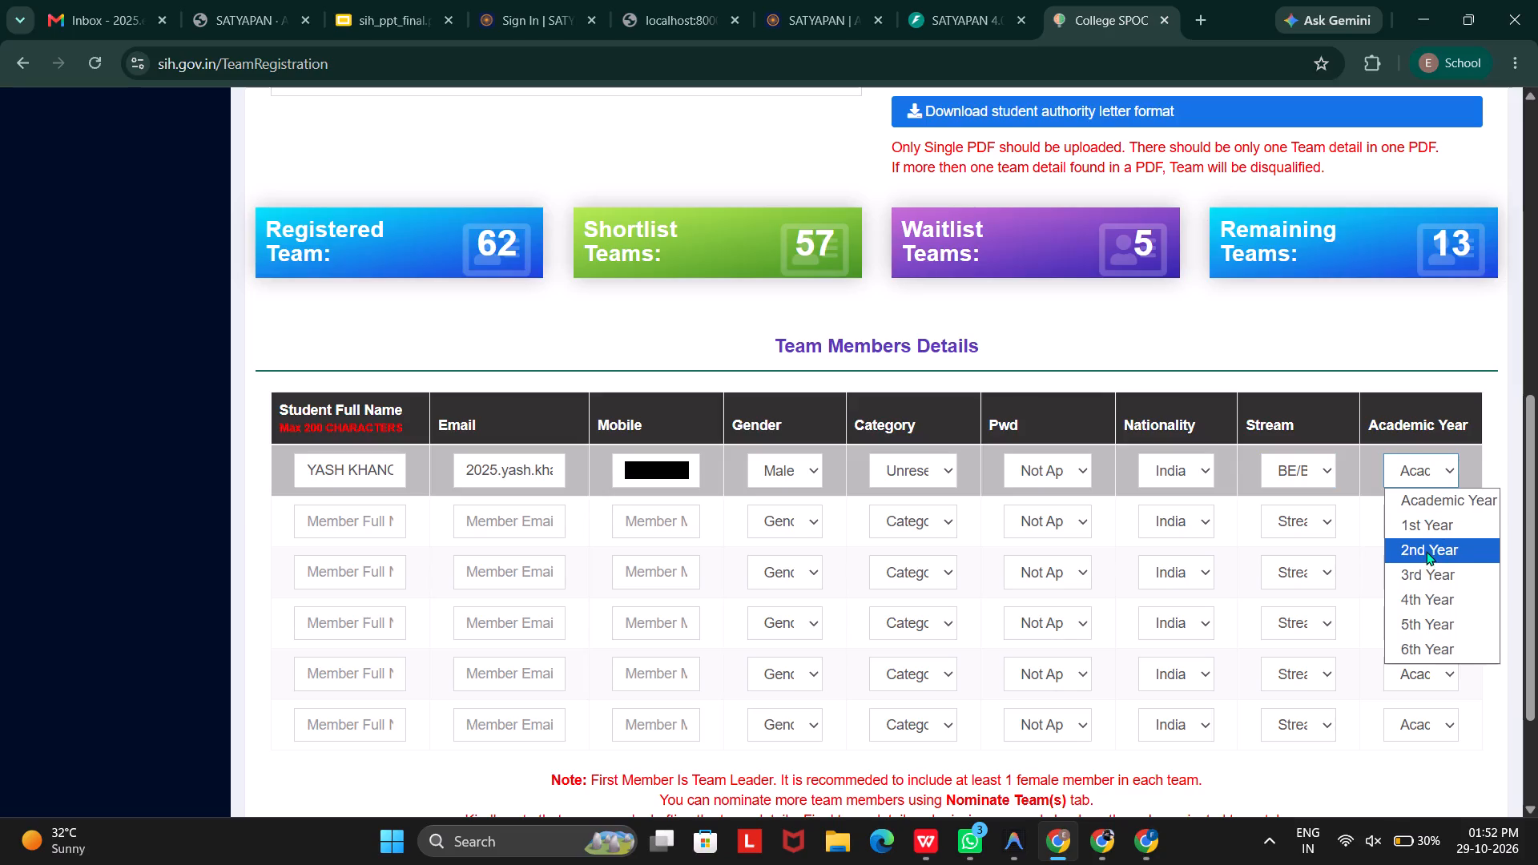
Enter the second team member's name in capital letters in the row below the leader.
{"action": "left_click", "coordinate": [337, 524]}
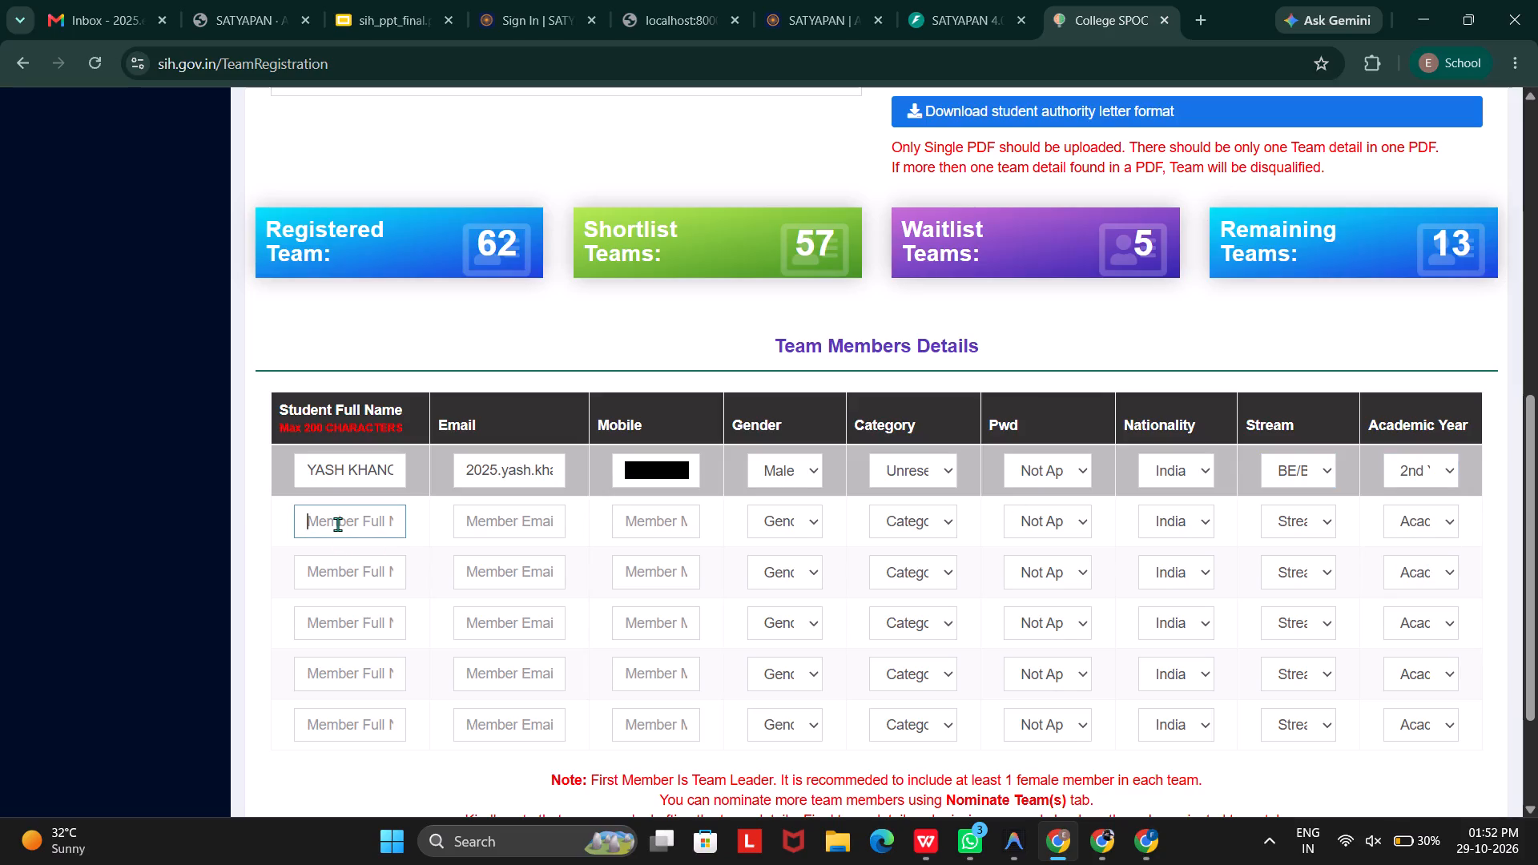
{"action": "type", "text": "el"}
{"action": "key", "text": "BackSpace"}
{"action": "key", "text": "BackSpace"}
{"action": "type", "text": "ELHAAM"}
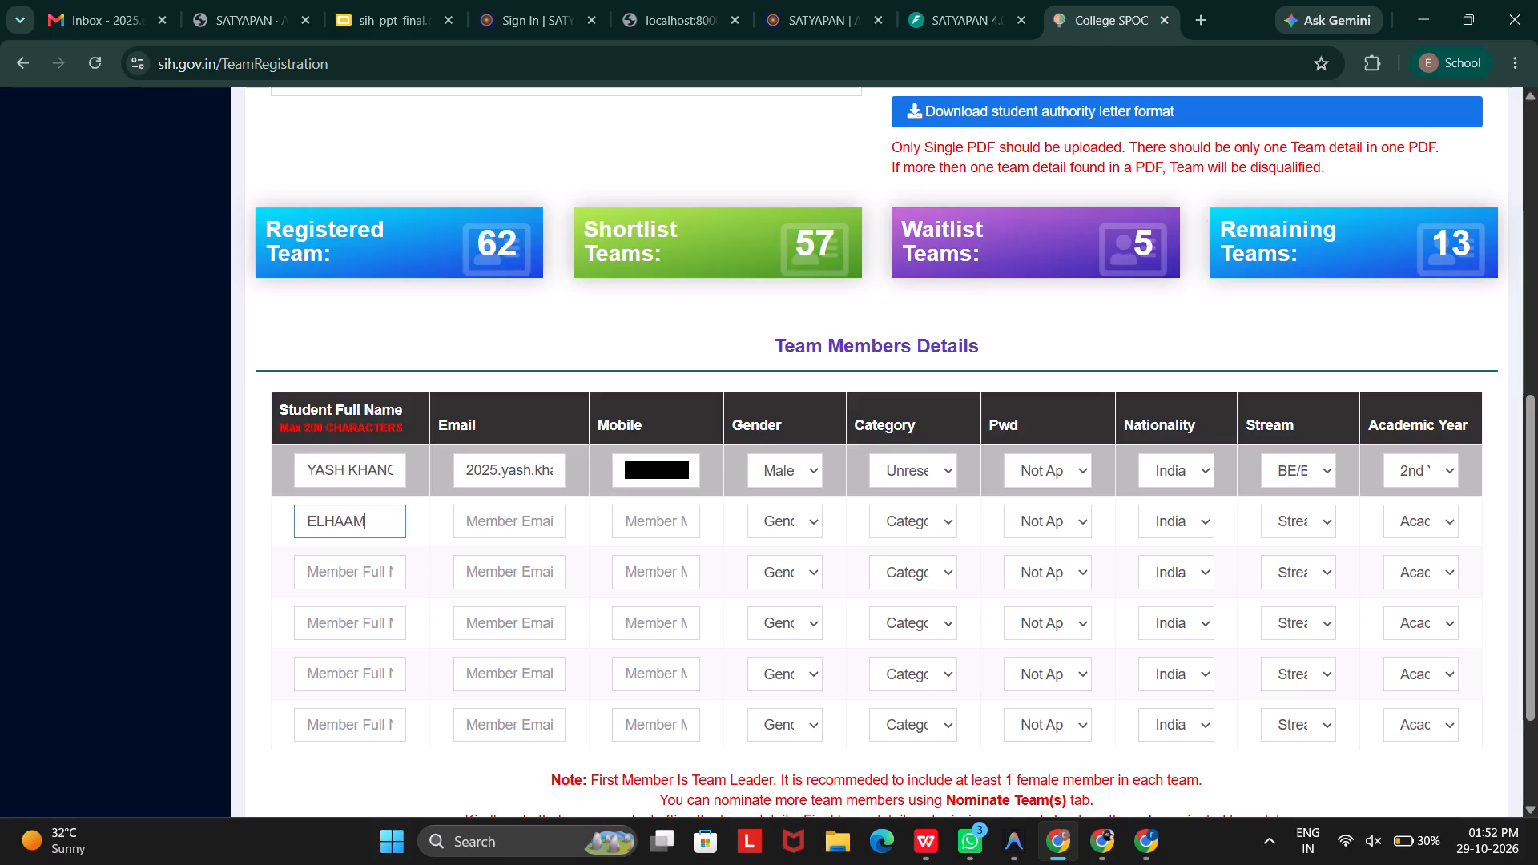
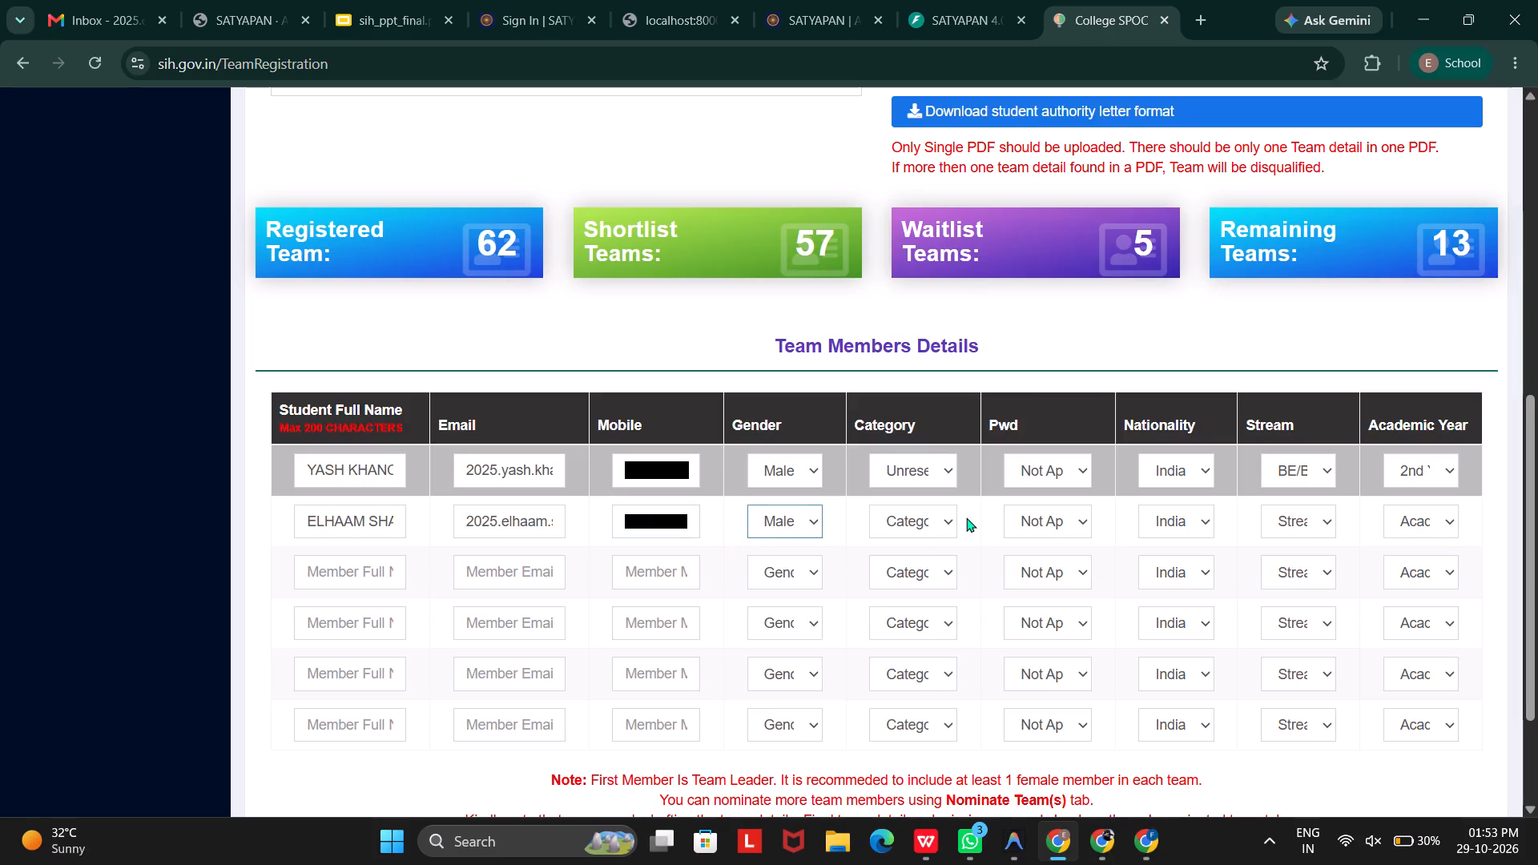
Set the second team member's category to Unreserved(UR), keeping Pwd as Not Applicable and nationality as Indian.
{"action": "left_click", "coordinate": [931, 526]}
{"action": "left_click", "coordinate": [946, 569]}
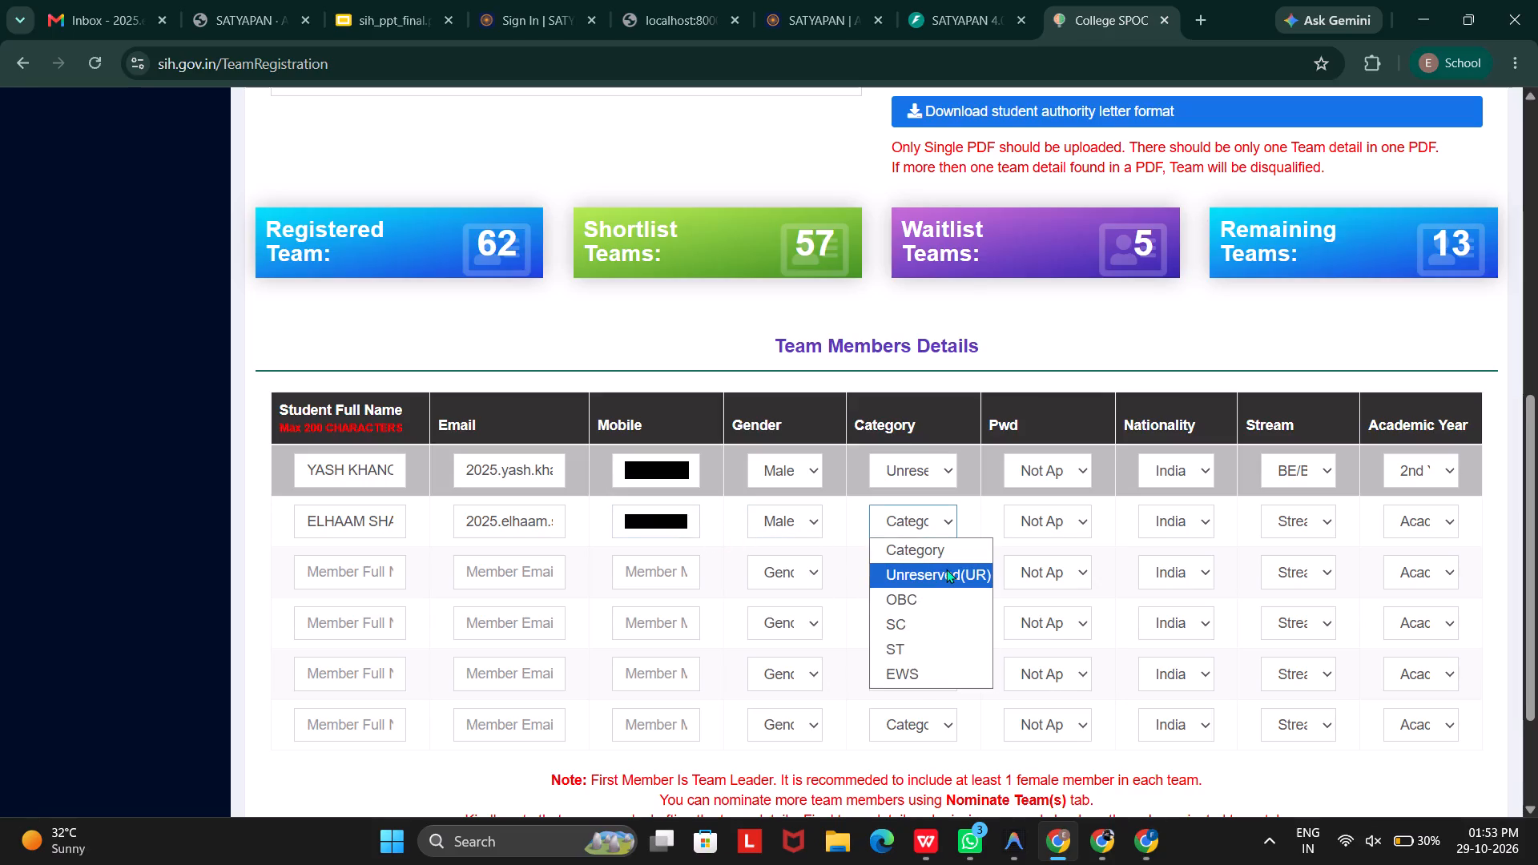
{"action": "left_click", "coordinate": [1009, 529]}
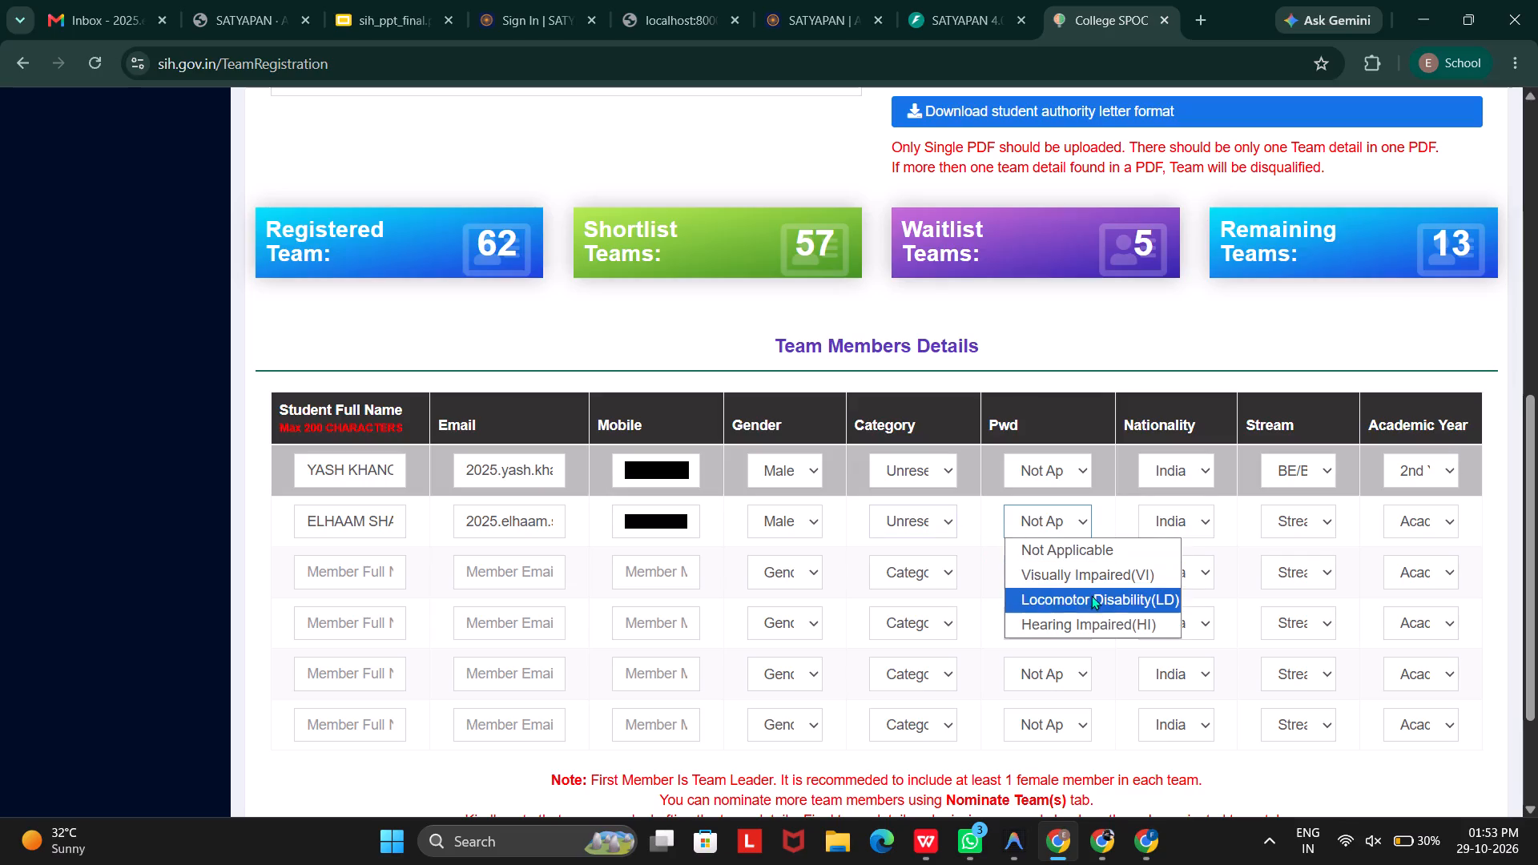
{"action": "left_click", "coordinate": [1043, 506]}
{"action": "left_click", "coordinate": [1208, 521]}
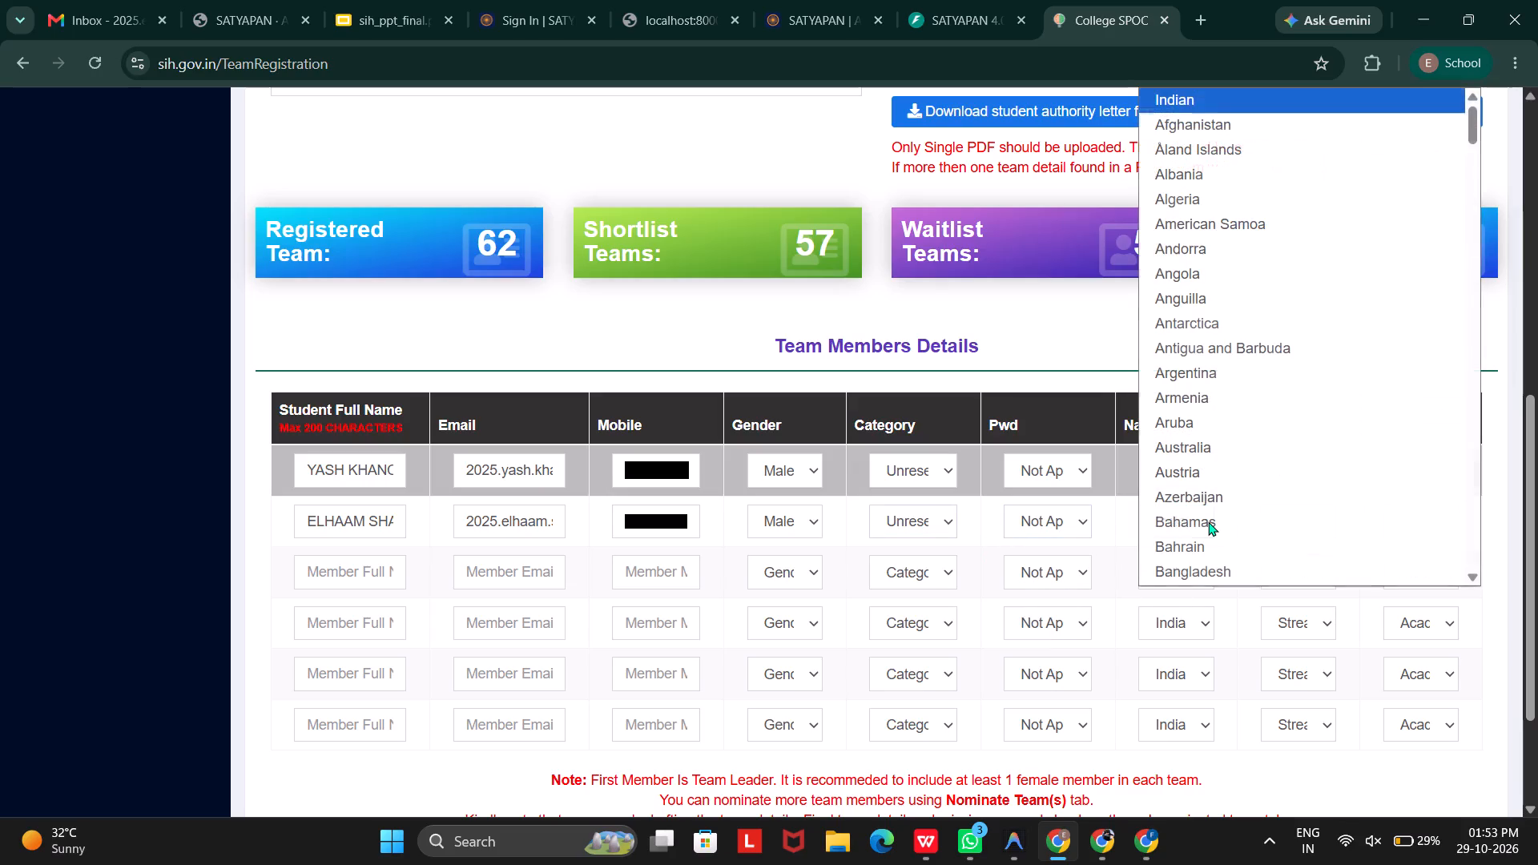
{"action": "left_click", "coordinate": [1114, 525]}
Set the second team member's stream to BE/B.Tech and academic year to 2nd Year.
{"action": "left_click", "coordinate": [1305, 526]}
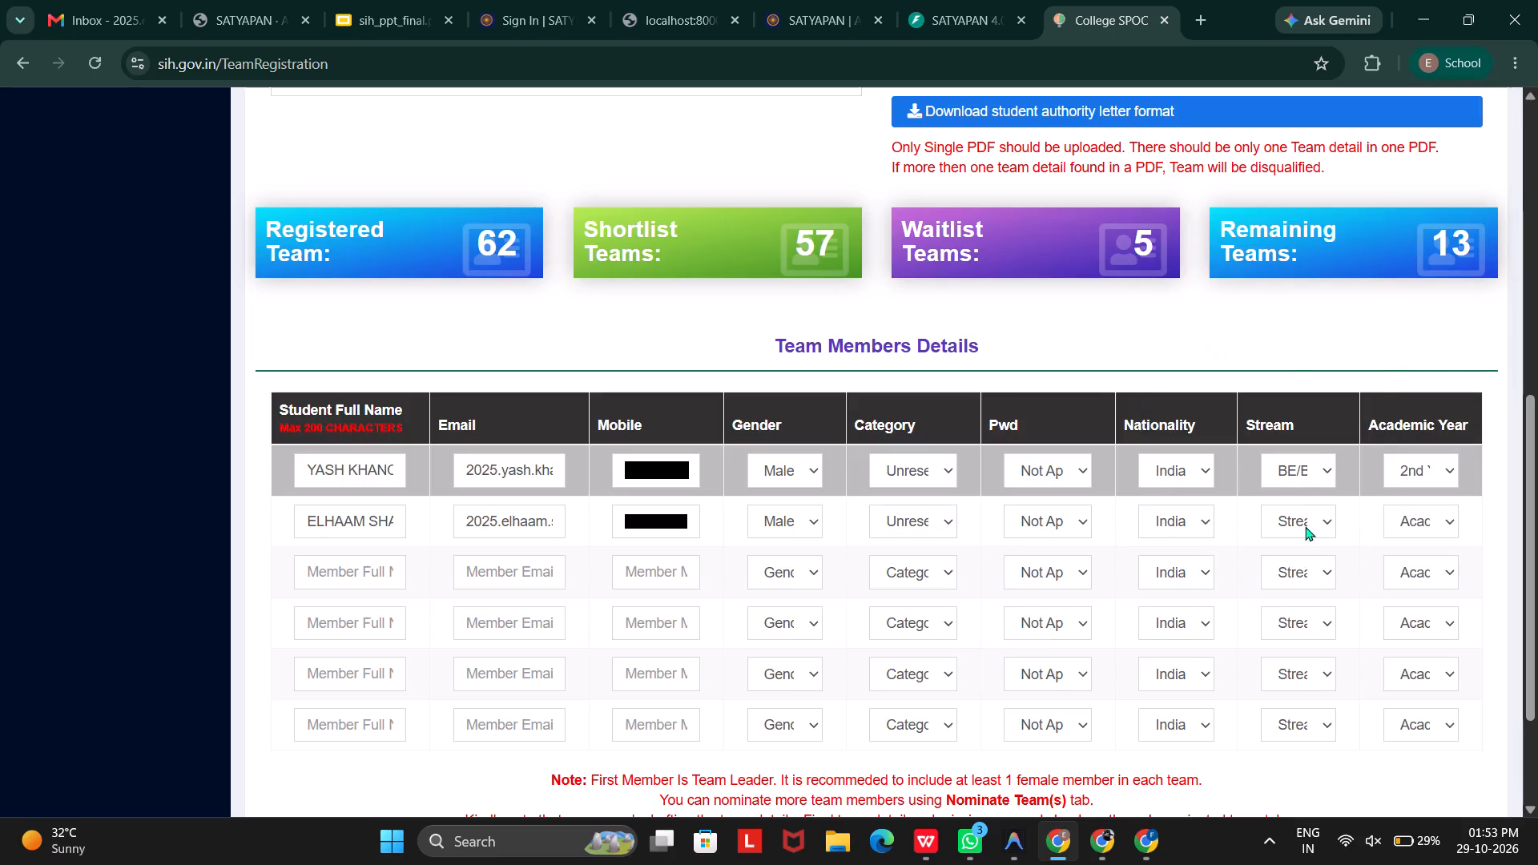
{"action": "left_click", "coordinate": [1294, 393]}
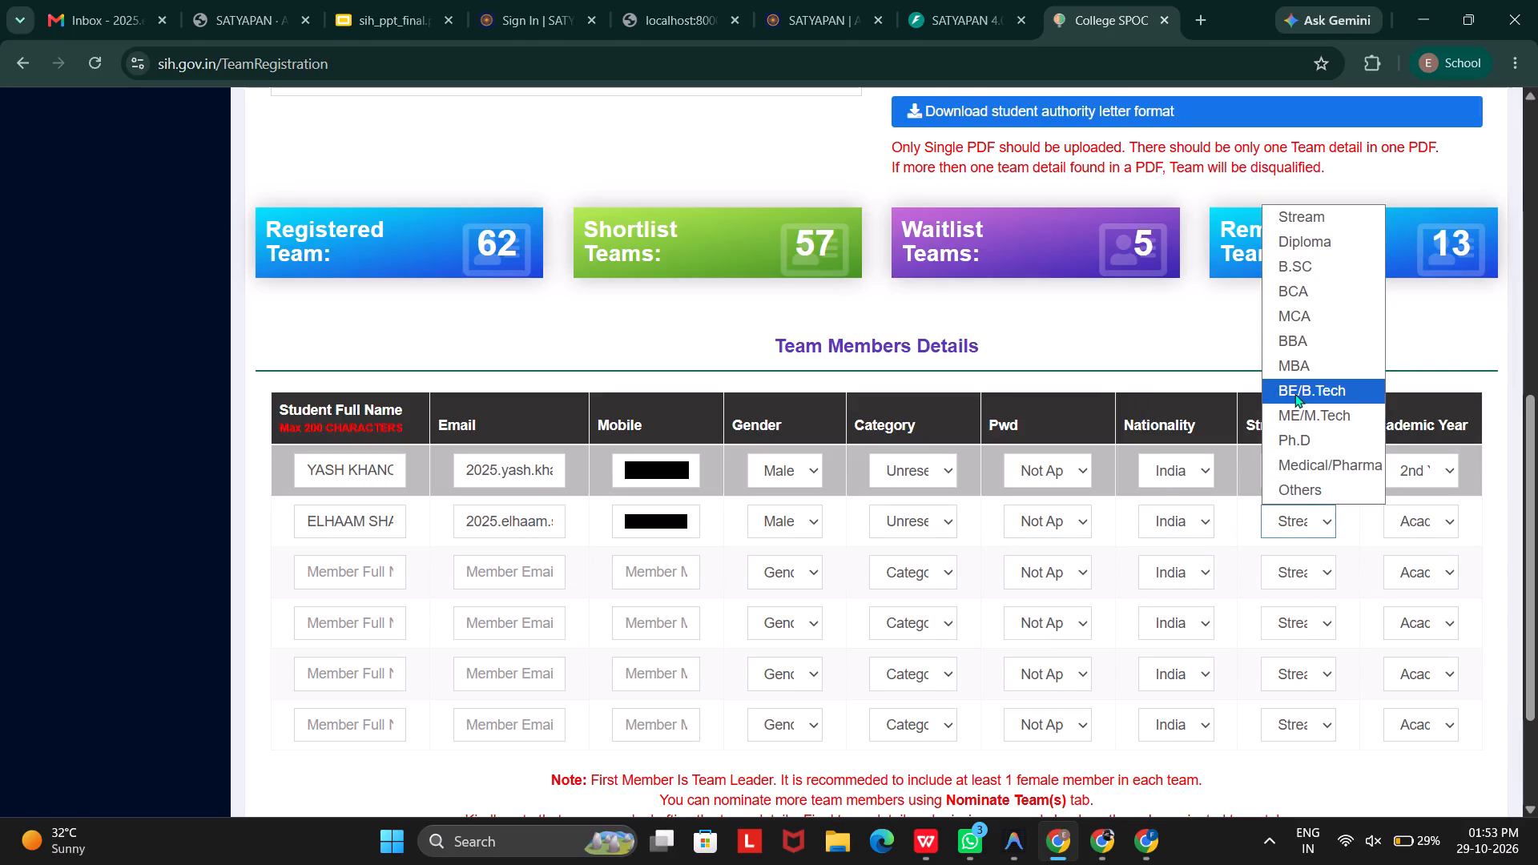
{"action": "left_click", "coordinate": [1412, 519]}
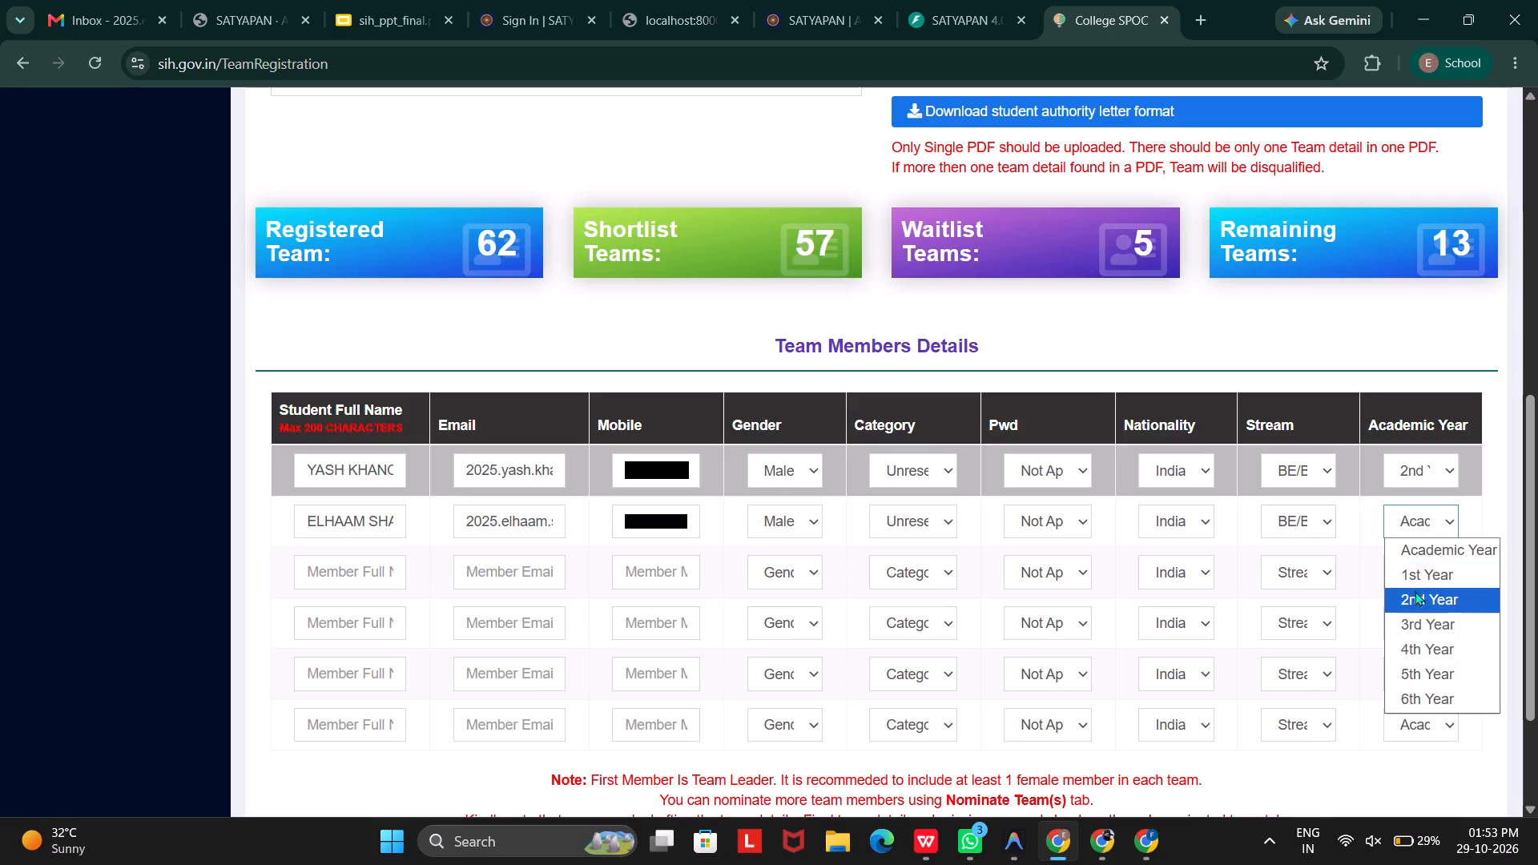
{"action": "left_click", "coordinate": [1415, 602]}
Enter the third team member's full name in capital letters in the first empty member row.
{"action": "left_click", "coordinate": [325, 561]}
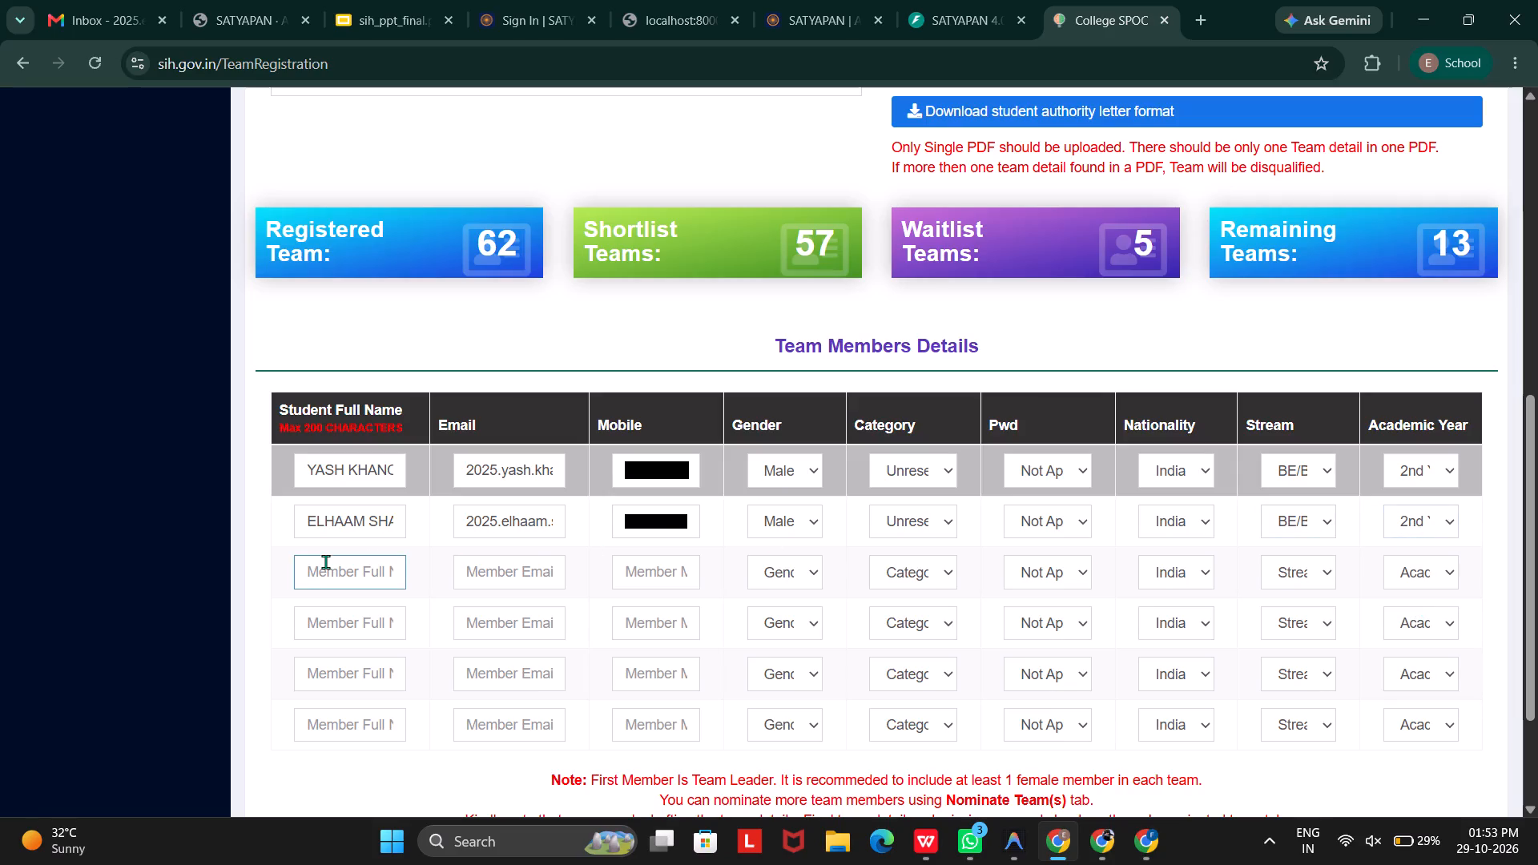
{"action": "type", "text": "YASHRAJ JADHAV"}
{"action": "left_click_drag", "start_coordinate": [329, 580], "coordinate": [299, 577]}
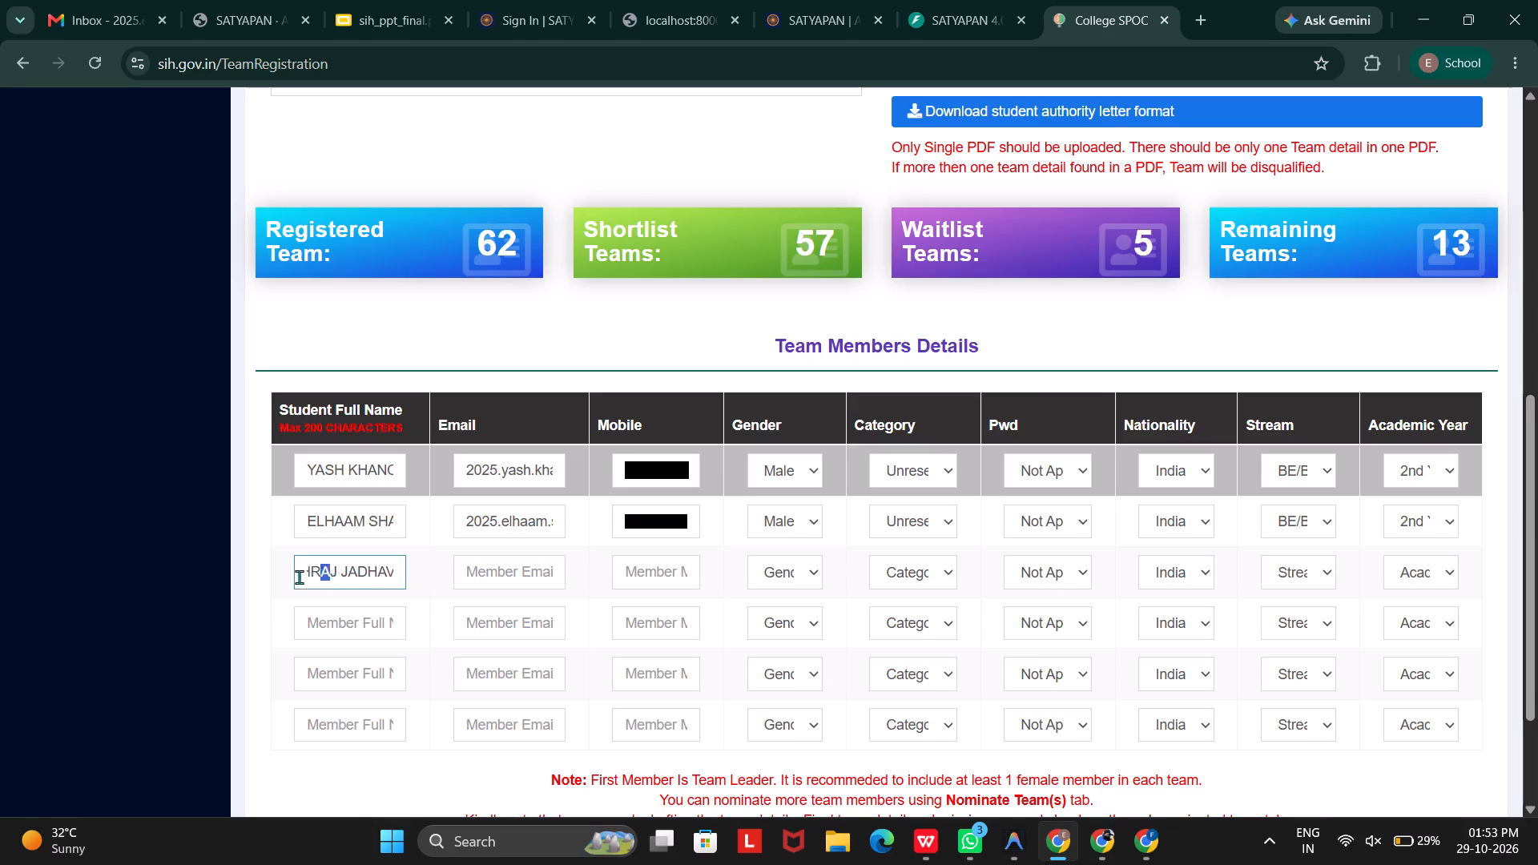
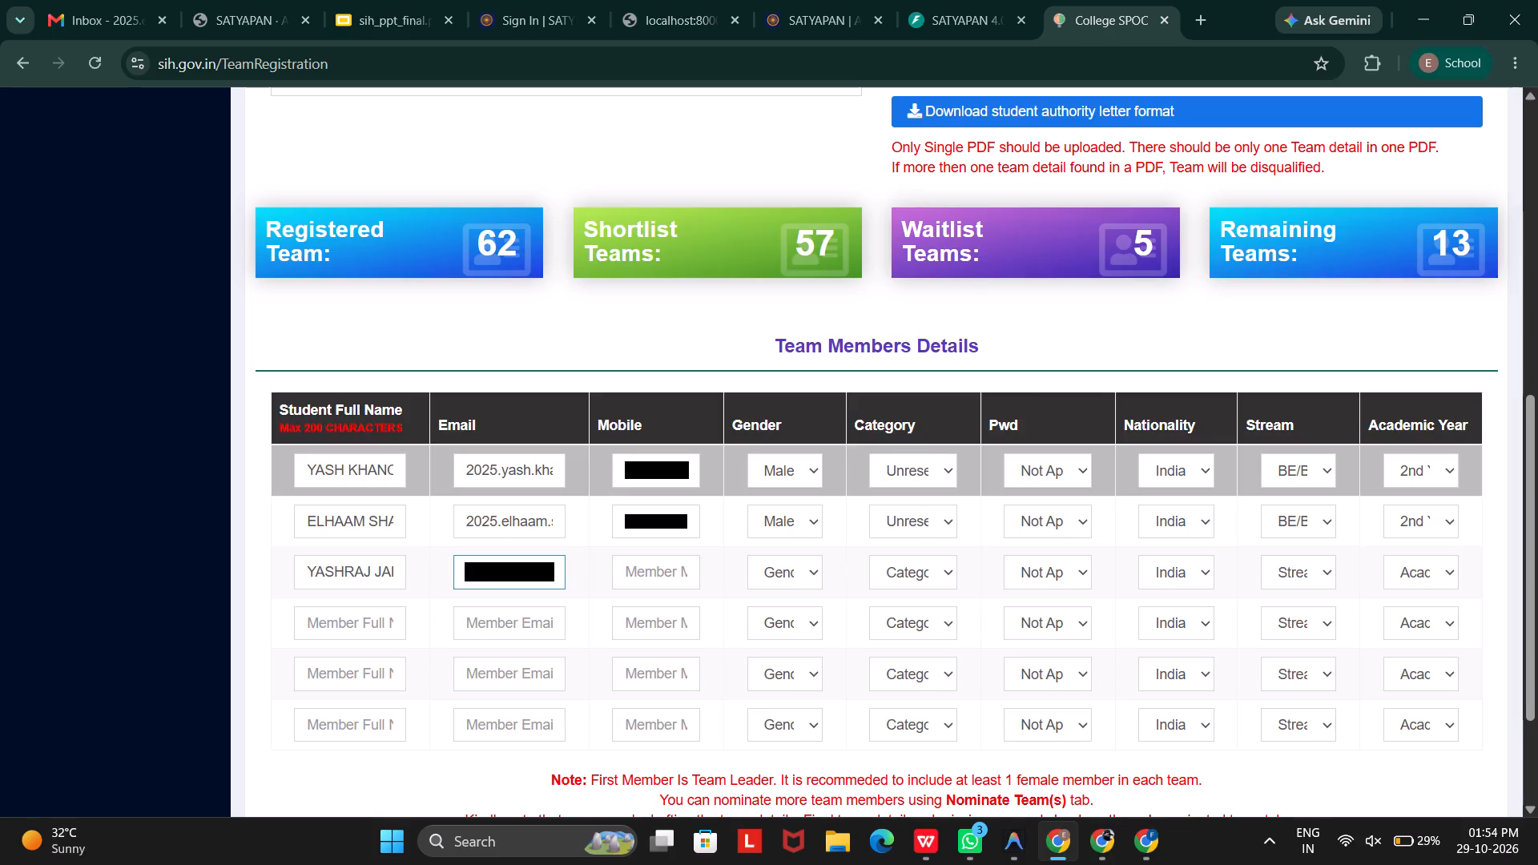
Correct a character in the email address entered for the third team member.
{"action": "key", "text": "BackSpace"}
{"action": "key", "text": "a"}
Review the third team member's full email address for typing errors.
{"action": "left_click_drag", "start_coordinate": [524, 569], "coordinate": [613, 573]}
{"action": "left_click_drag", "start_coordinate": [613, 573], "coordinate": [545, 574]}
{"action": "left_click_drag", "start_coordinate": [545, 574], "coordinate": [475, 577]}
{"action": "left_click", "coordinate": [475, 577]}
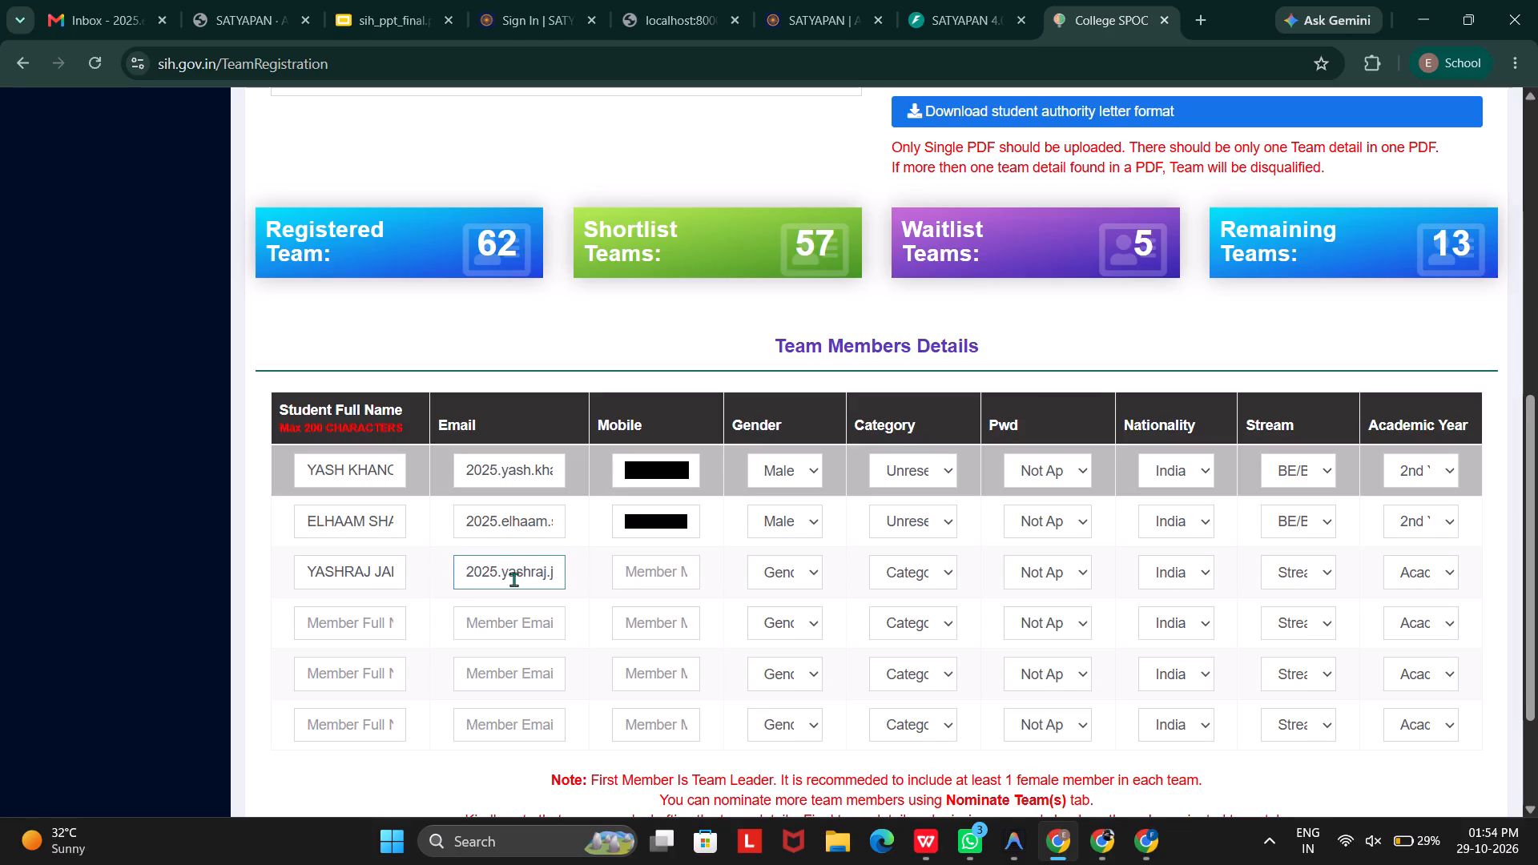
{"action": "key", "text": "Right"}
{"action": "key", "text": "Right"}
{"action": "key", "text": "Right"}
{"action": "key", "text": "Right"}
{"action": "key", "text": "Right"}
{"action": "key", "text": "Right"}
{"action": "key", "text": "Right"}
{"action": "key", "text": "Right"}
{"action": "key", "text": "Right"}
{"action": "key", "text": "Right"}
{"action": "key", "text": "Right"}
{"action": "key", "text": "Right"}
{"action": "key", "text": "Right"}
{"action": "key", "text": "Right"}
{"action": "key", "text": "Right"}
{"action": "key", "text": "Right"}
{"action": "key", "text": "Right"}
{"action": "key", "text": "Right"}
{"action": "key", "text": "Right"}
{"action": "key", "text": "Right"}
Review the second team member's email address through to its end for spelling and format.
{"action": "left_click", "coordinate": [502, 509]}
{"action": "key", "text": "Right"}
{"action": "key", "text": "Right"}
{"action": "key", "text": "Right"}
{"action": "key", "text": "Right"}
{"action": "key", "text": "Right"}
{"action": "key", "text": "Right"}
{"action": "key", "text": "Right"}
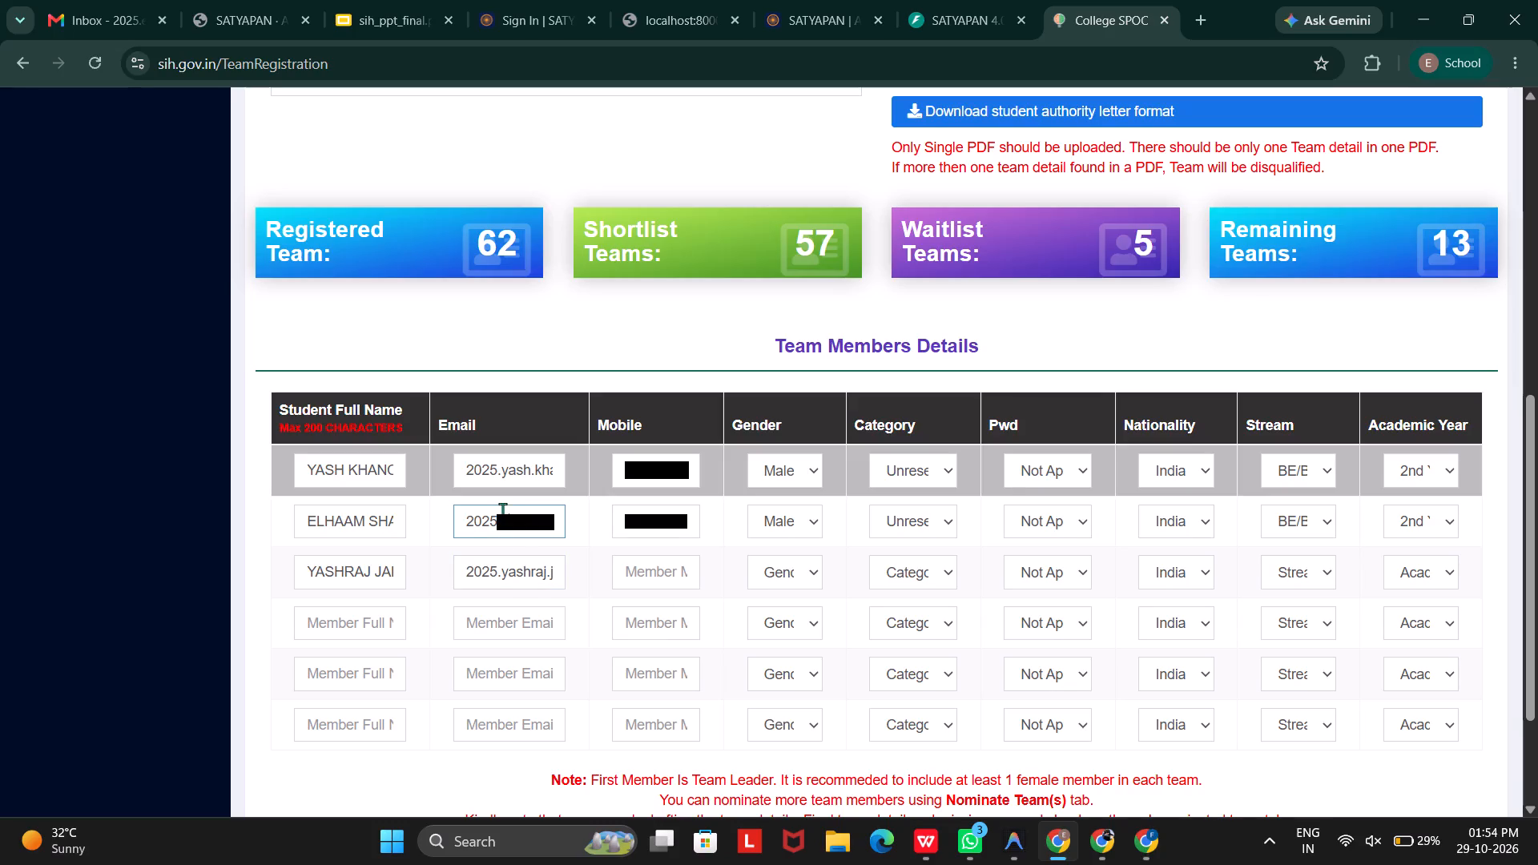
{"action": "key", "text": "Right"}
{"action": "key", "text": "Right"}
{"action": "key", "text": "Right"}
{"action": "key", "text": "Right"}
{"action": "key", "text": "Right"}
{"action": "key", "text": "Right"}
{"action": "key", "text": "Right"}
{"action": "key", "text": "Right"}
Review the team leader's email address through to its end for spelling and format.
{"action": "left_click", "coordinate": [501, 477]}
{"action": "key", "text": "Right"}
{"action": "key", "text": "Right"}
{"action": "key", "text": "Right"}
{"action": "key", "text": "Right"}
{"action": "key", "text": "Right"}
{"action": "key", "text": "Right"}
{"action": "key", "text": "Right"}
{"action": "key", "text": "Right"}
{"action": "key", "text": "Right"}
{"action": "key", "text": "Right"}
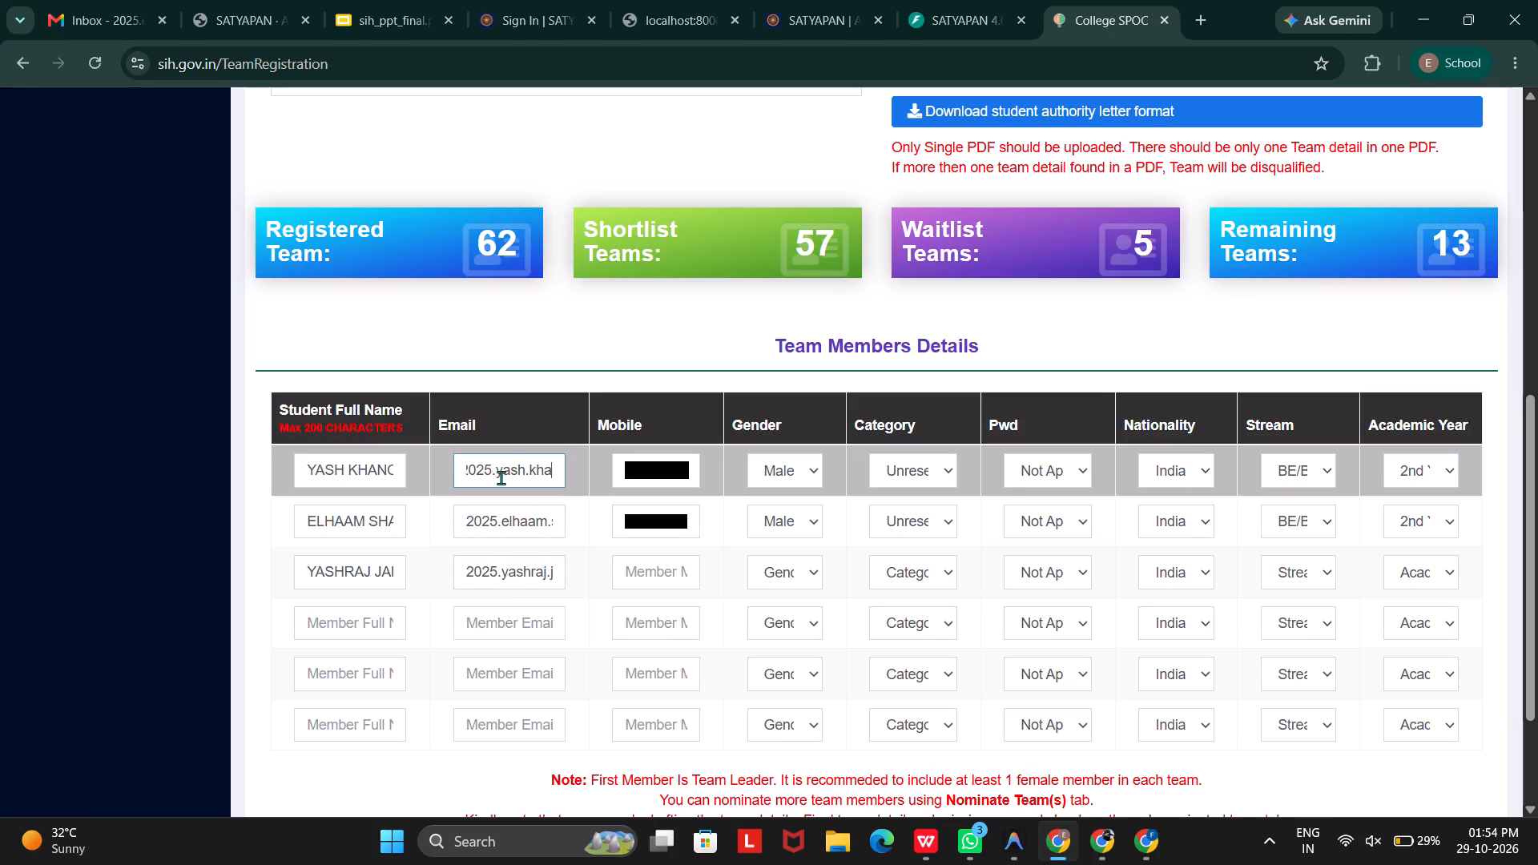
{"action": "key", "text": "Right"}
{"action": "key", "text": "Right"}
{"action": "key", "text": "Right"}
{"action": "key", "text": "Right"}
{"action": "key", "text": "Right"}
{"action": "key", "text": "Right"}
{"action": "key", "text": "Right"}
{"action": "key", "text": "Right"}
{"action": "key", "text": "Right"}
{"action": "key", "text": "Right"}
{"action": "key", "text": "Right"}
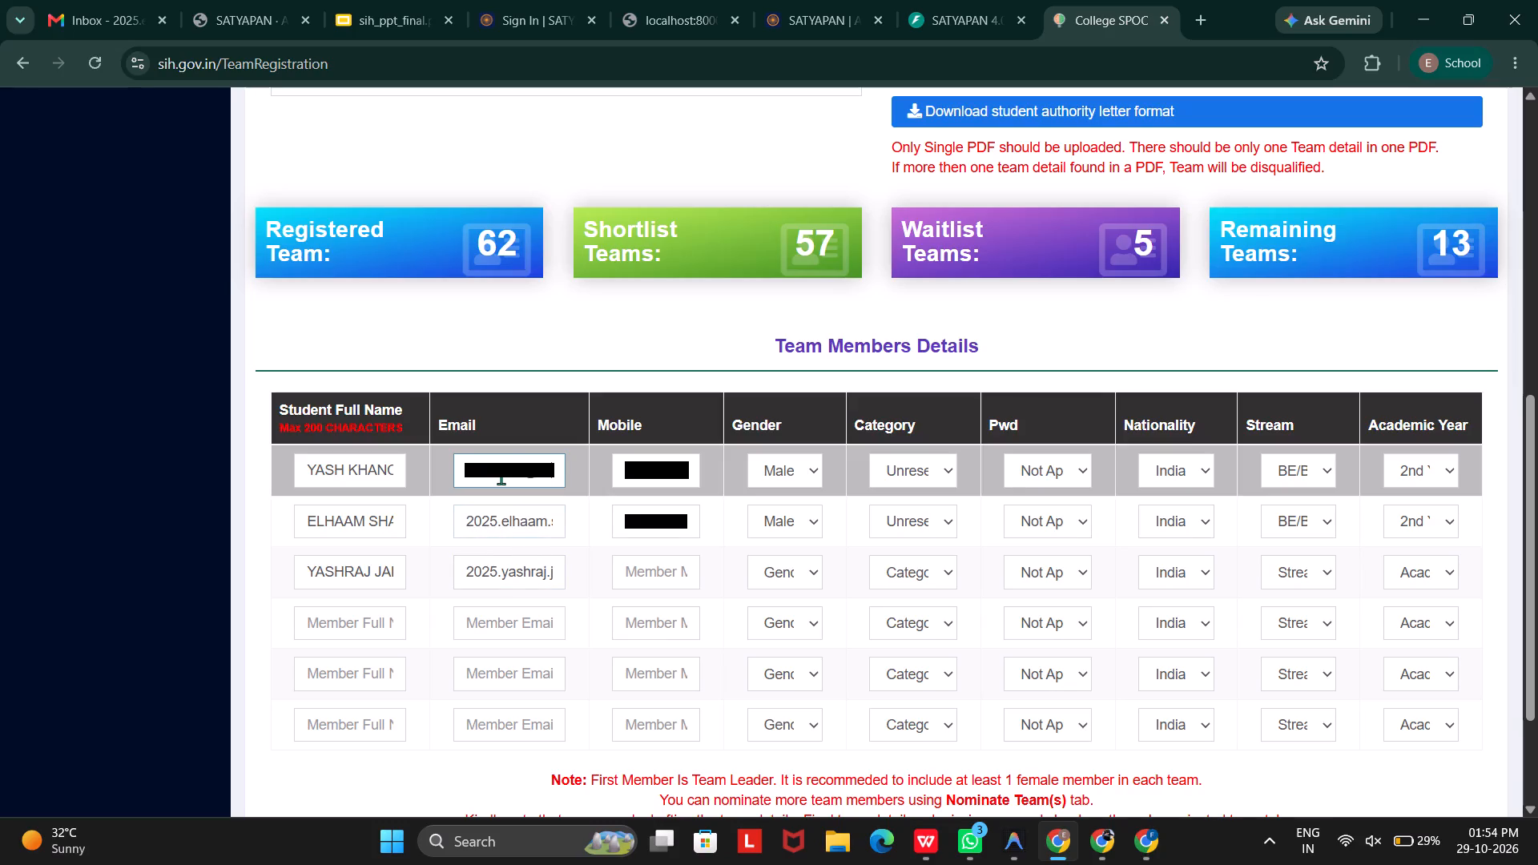
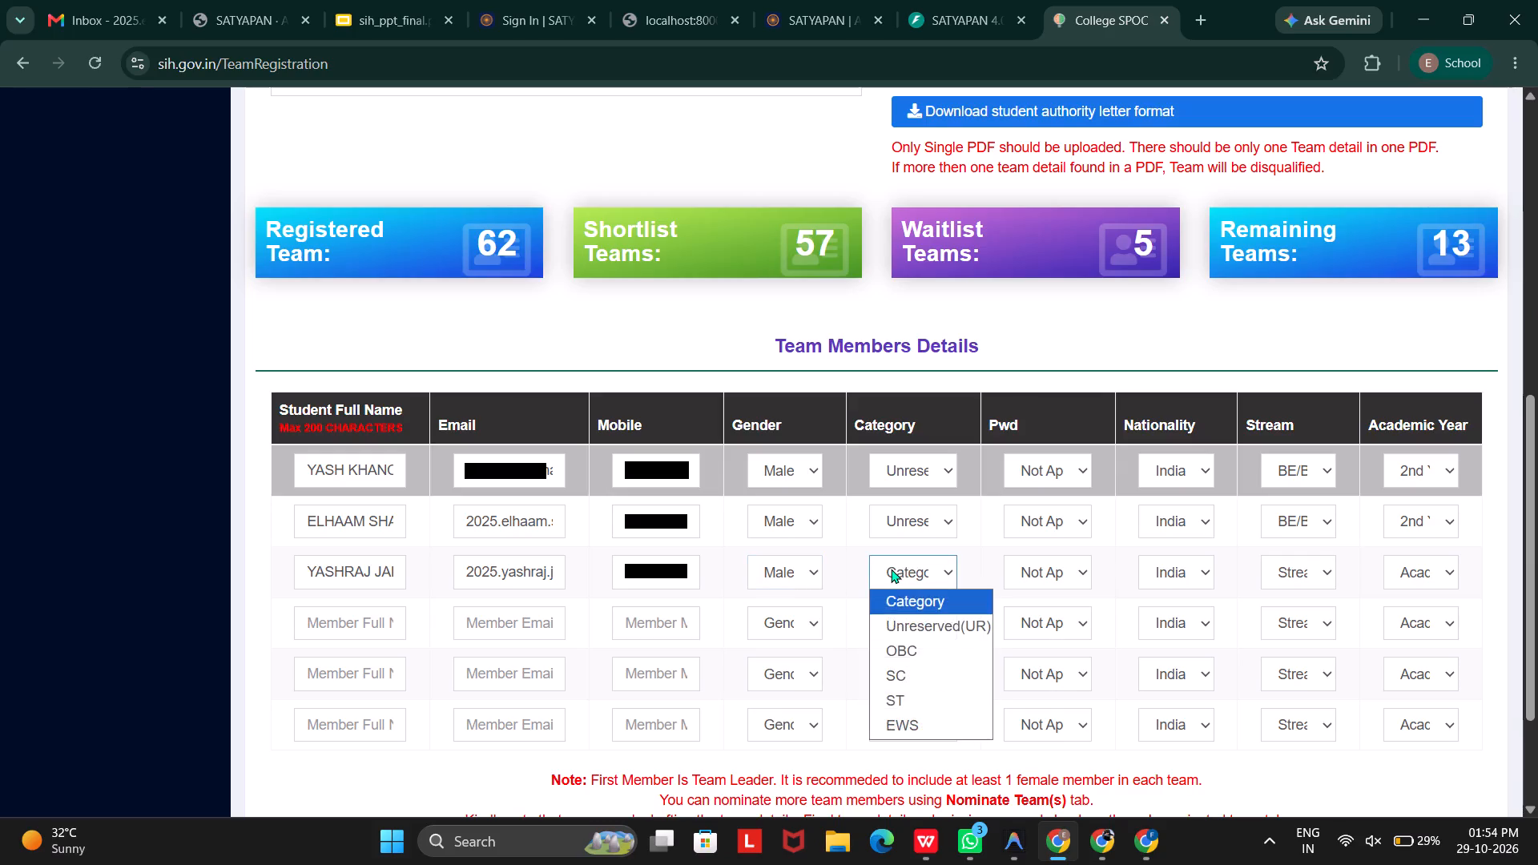
Complete the third team member's row with category Unreserved(UR), stream BE/B.Tech and 2nd academic year.
{"action": "double_click", "coordinate": [891, 569]}
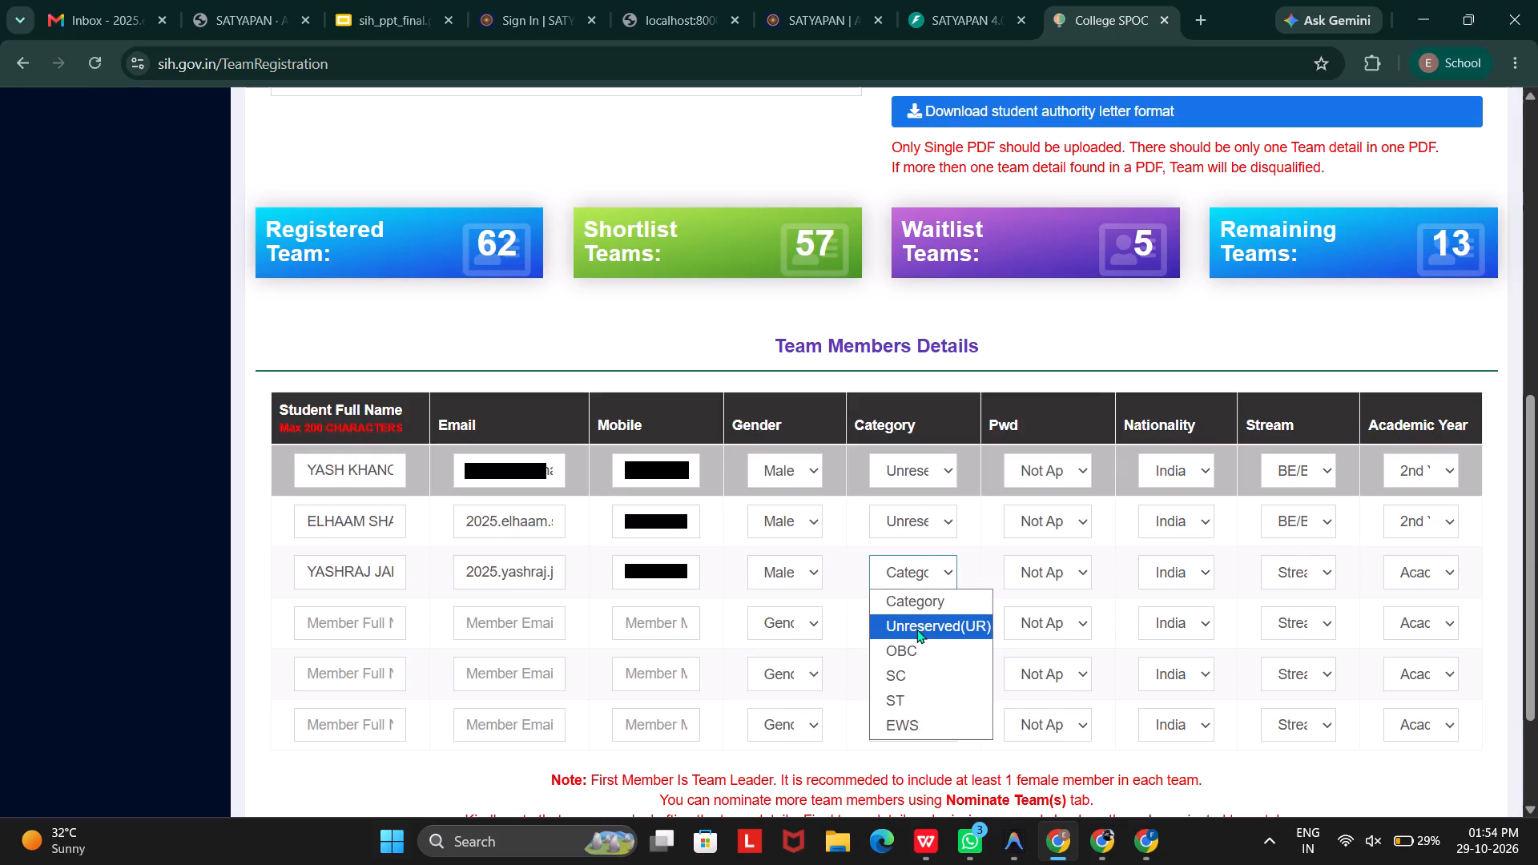
{"action": "left_click", "coordinate": [916, 627]}
{"action": "left_click", "coordinate": [1027, 571]}
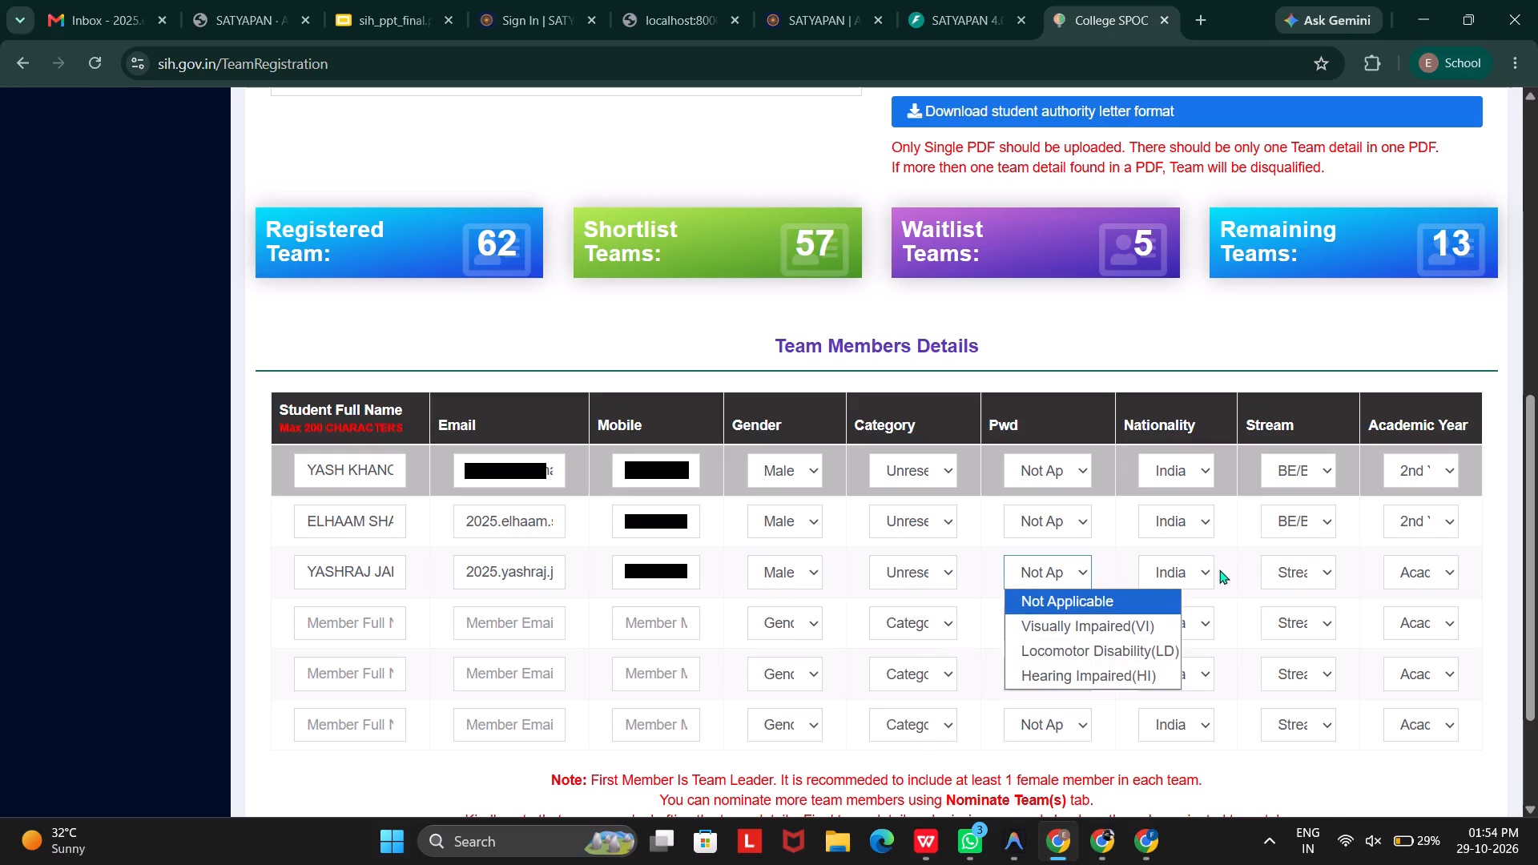
{"action": "left_click", "coordinate": [1217, 564]}
{"action": "left_click", "coordinate": [1274, 565]}
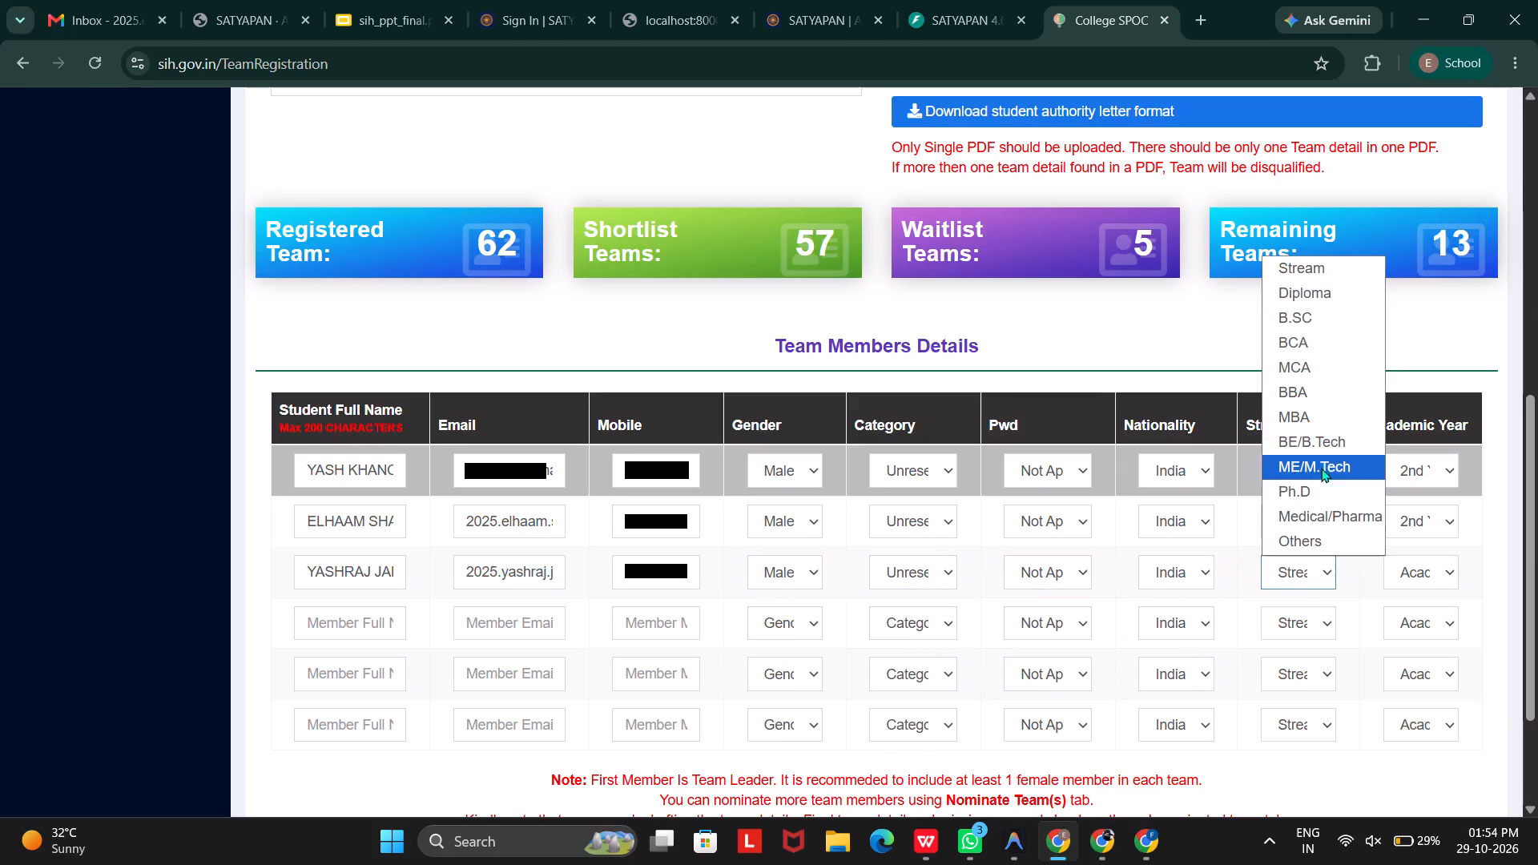
{"action": "left_click", "coordinate": [1306, 434]}
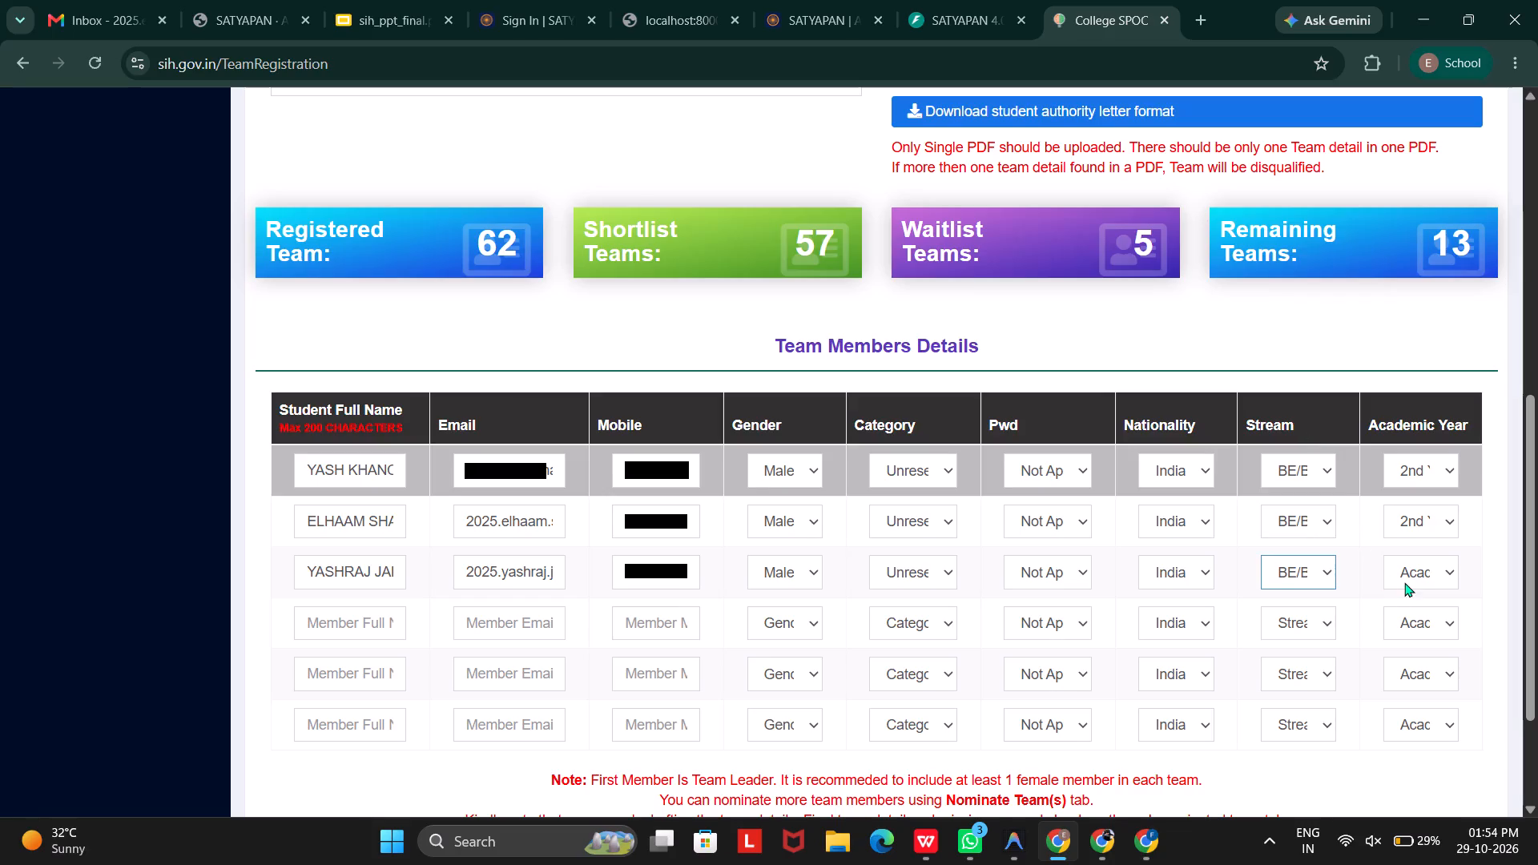
{"action": "left_click", "coordinate": [1404, 582]}
{"action": "left_click", "coordinate": [1414, 656]}
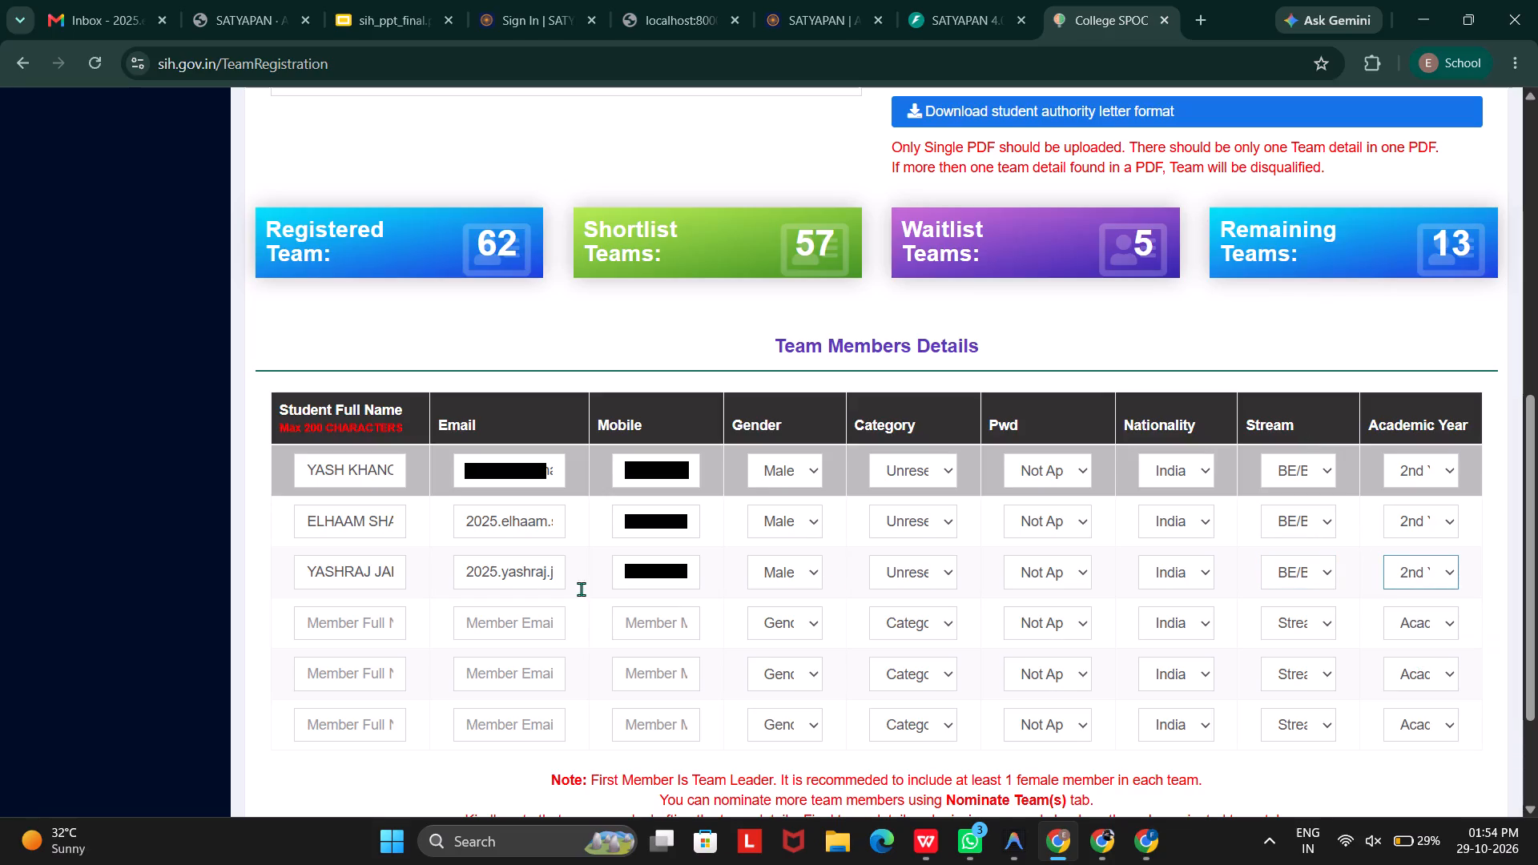
Enter the fourth team member's full name in capital letters.
{"action": "left_click", "coordinate": [368, 624]}
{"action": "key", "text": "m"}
{"action": "key", "text": "BackSpace"}
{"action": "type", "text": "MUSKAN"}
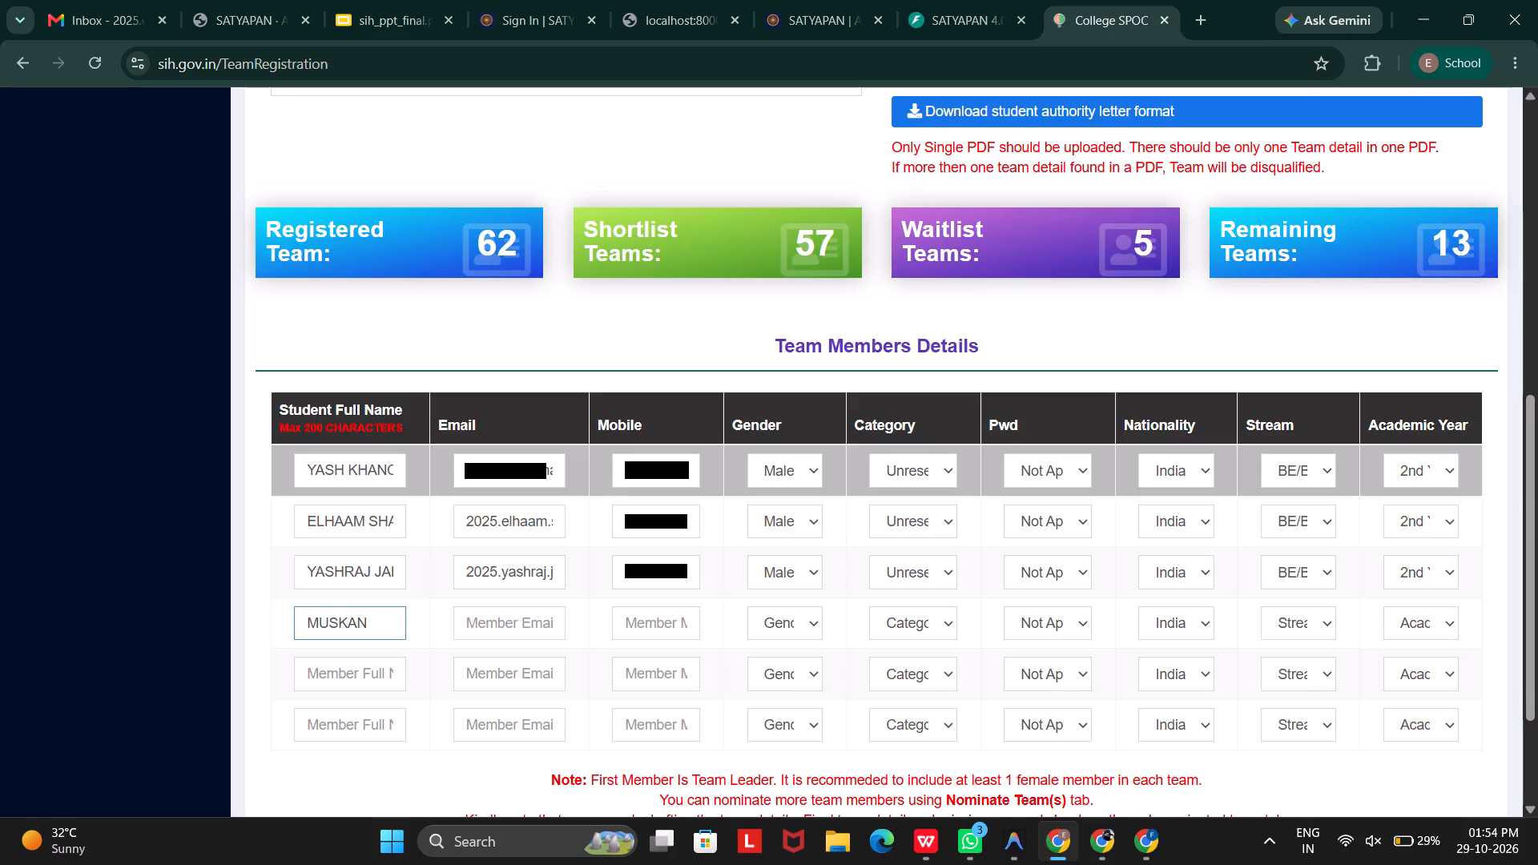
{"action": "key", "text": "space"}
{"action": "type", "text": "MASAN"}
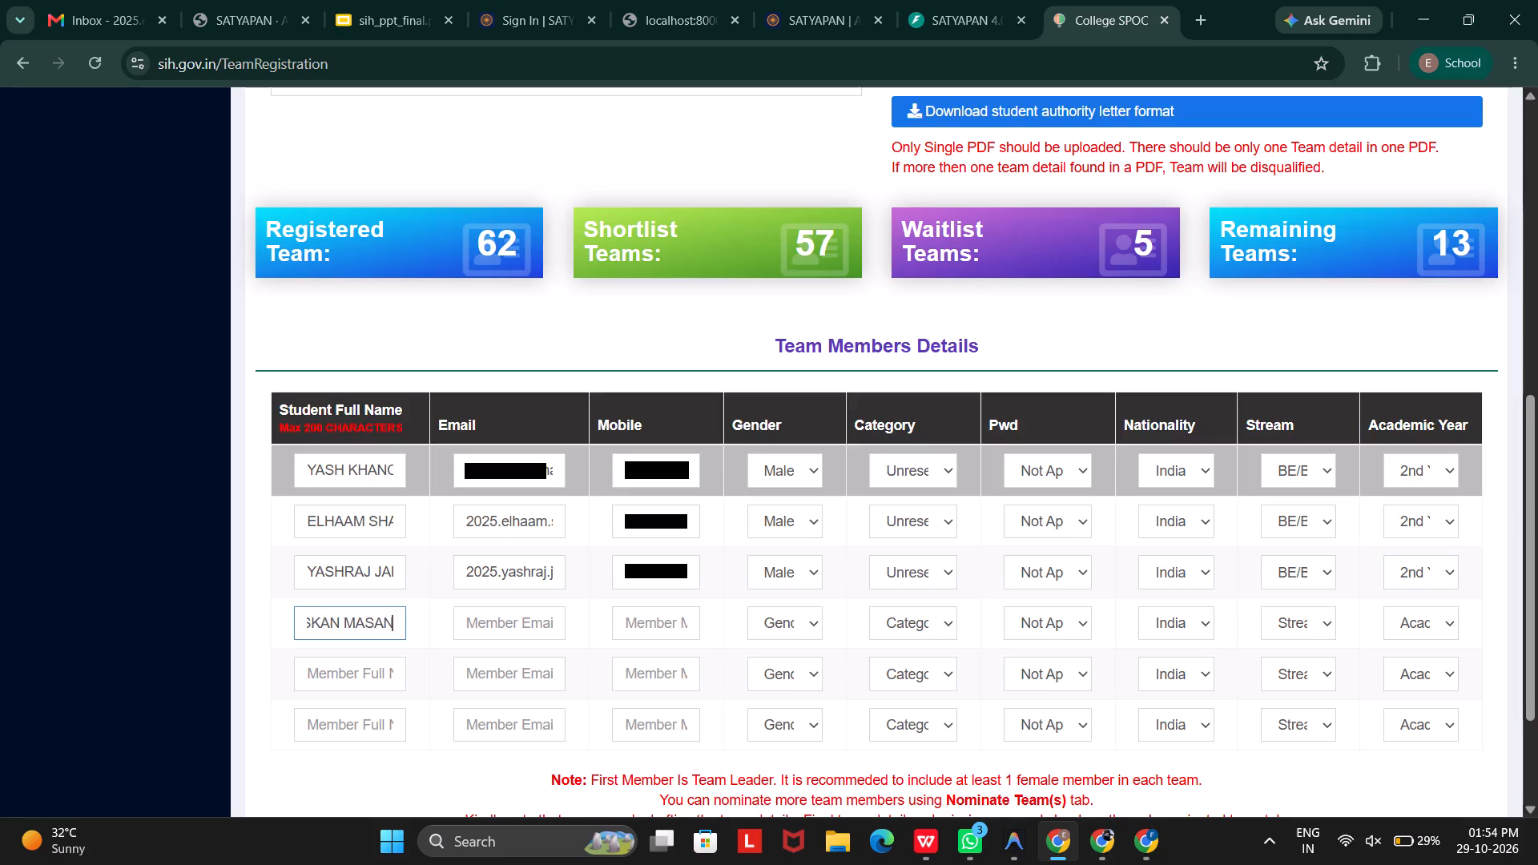
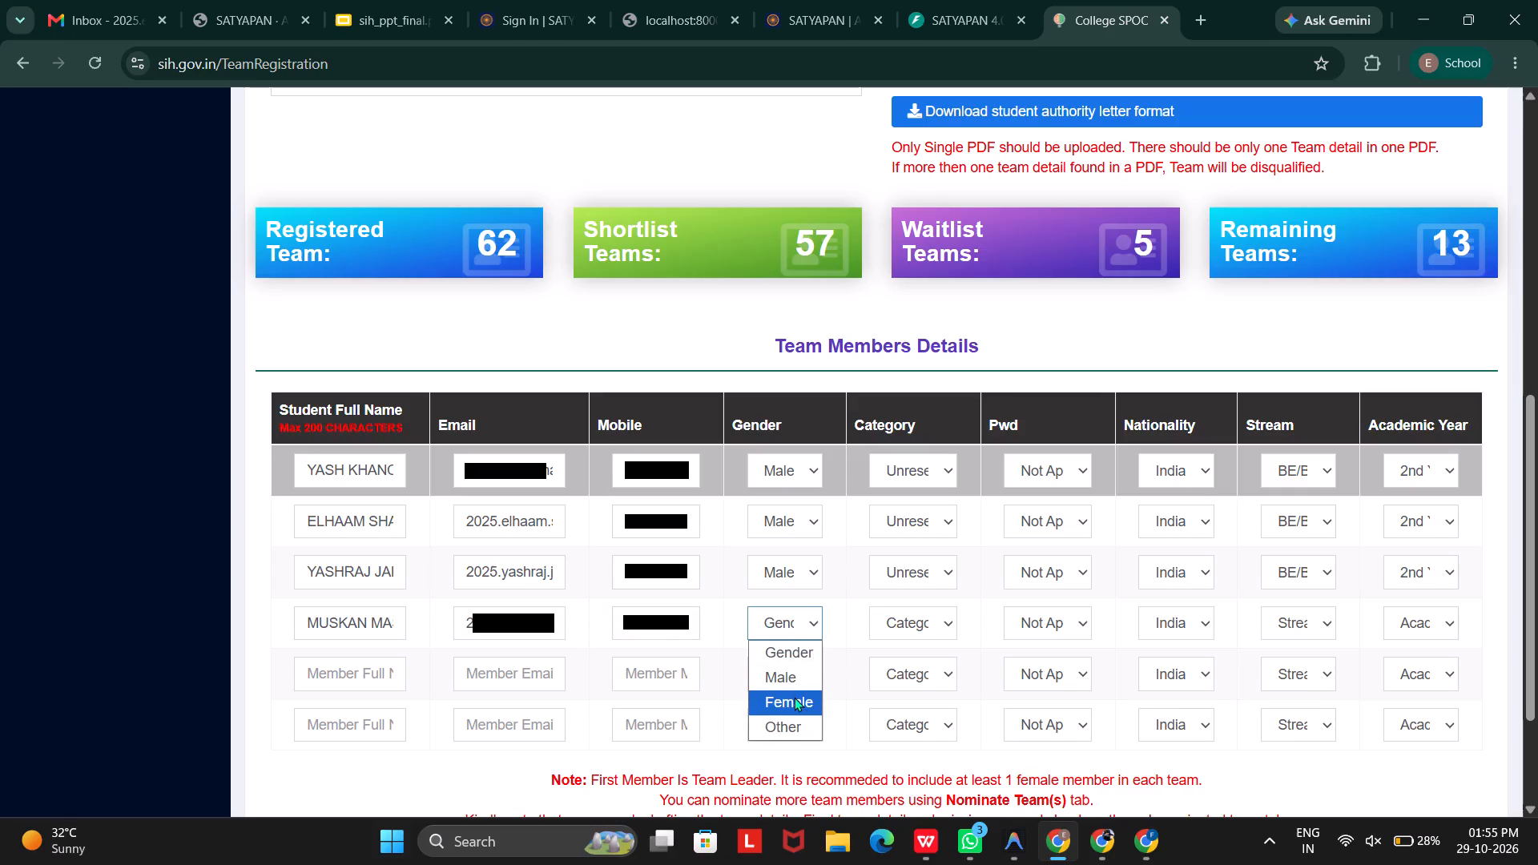
Complete the fourth team member's row with category Unreserved(UR), stream BE/B.Tech and 2nd academic year.
{"action": "left_click", "coordinate": [929, 619]}
{"action": "left_click_drag", "start_coordinate": [929, 619], "coordinate": [932, 648]}
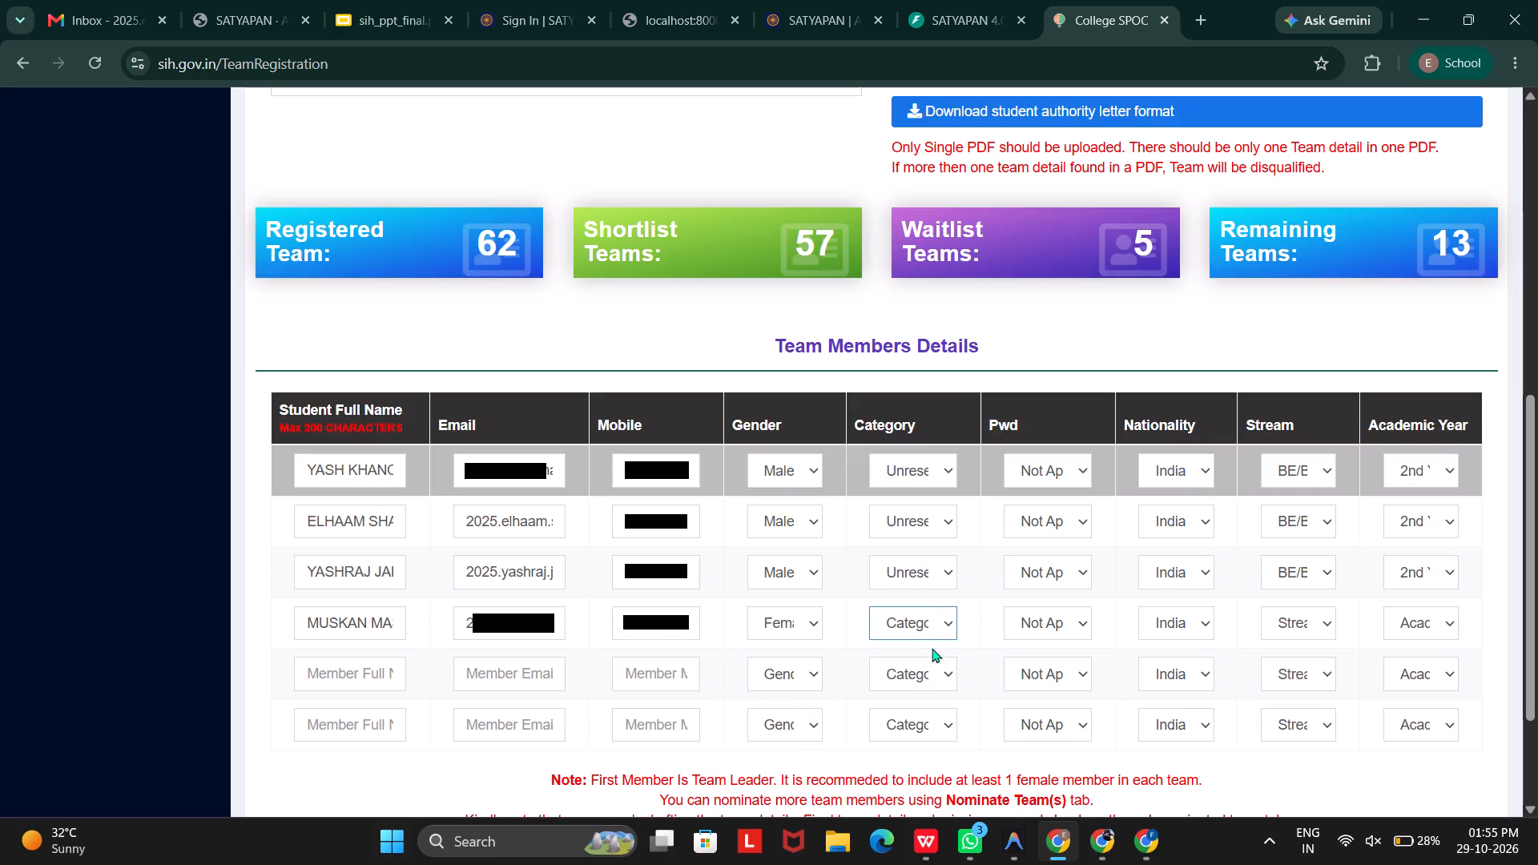
{"action": "left_click_drag", "start_coordinate": [932, 648], "coordinate": [926, 631]}
{"action": "left_click", "coordinate": [926, 631]}
{"action": "left_click", "coordinate": [938, 675]}
{"action": "left_click", "coordinate": [1284, 613]}
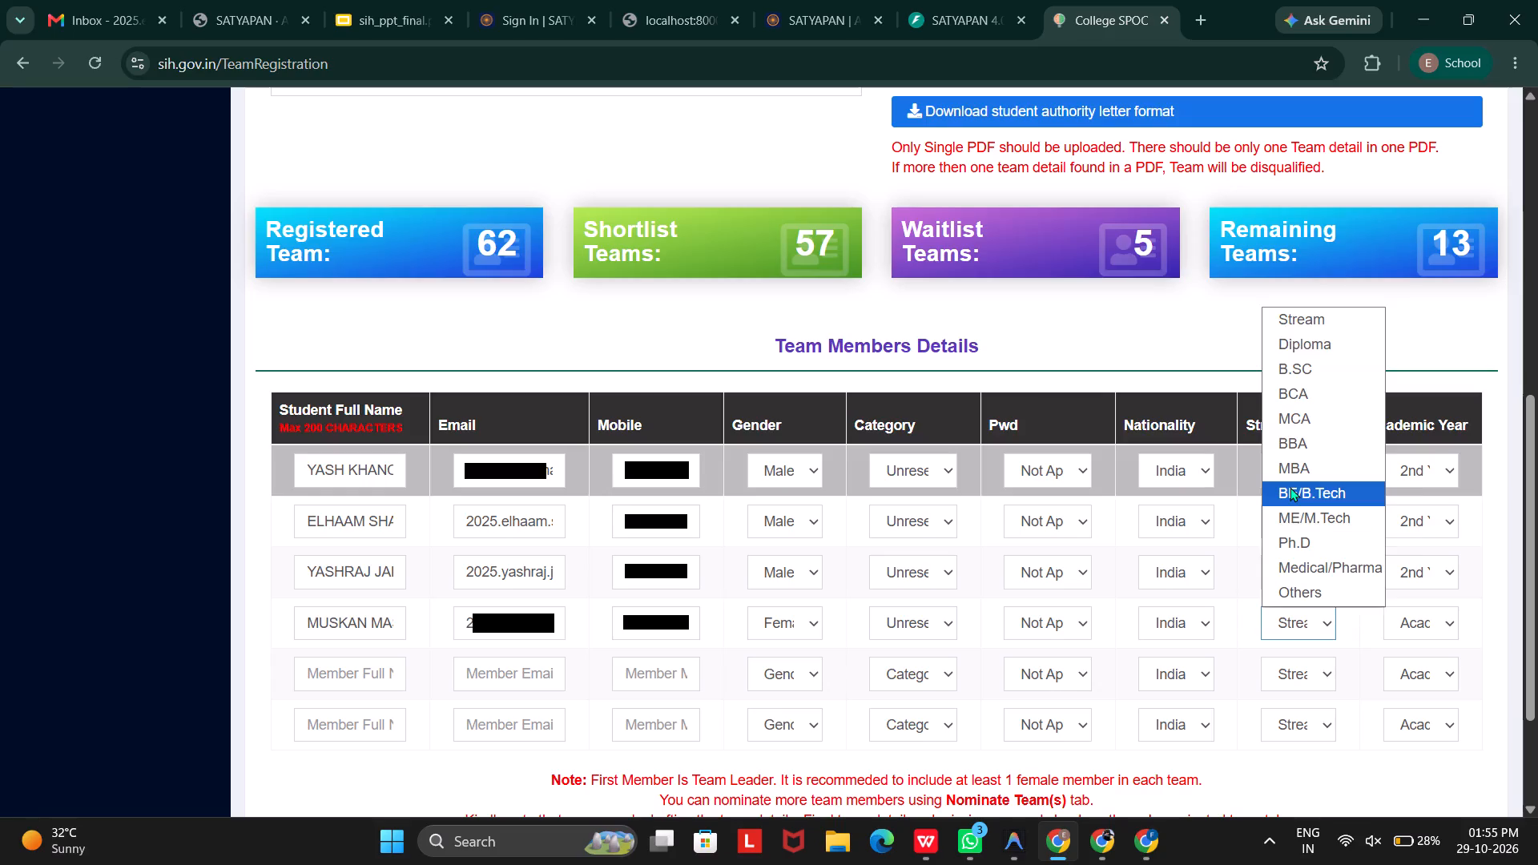
{"action": "left_click", "coordinate": [1290, 487]}
{"action": "left_click", "coordinate": [1390, 626]}
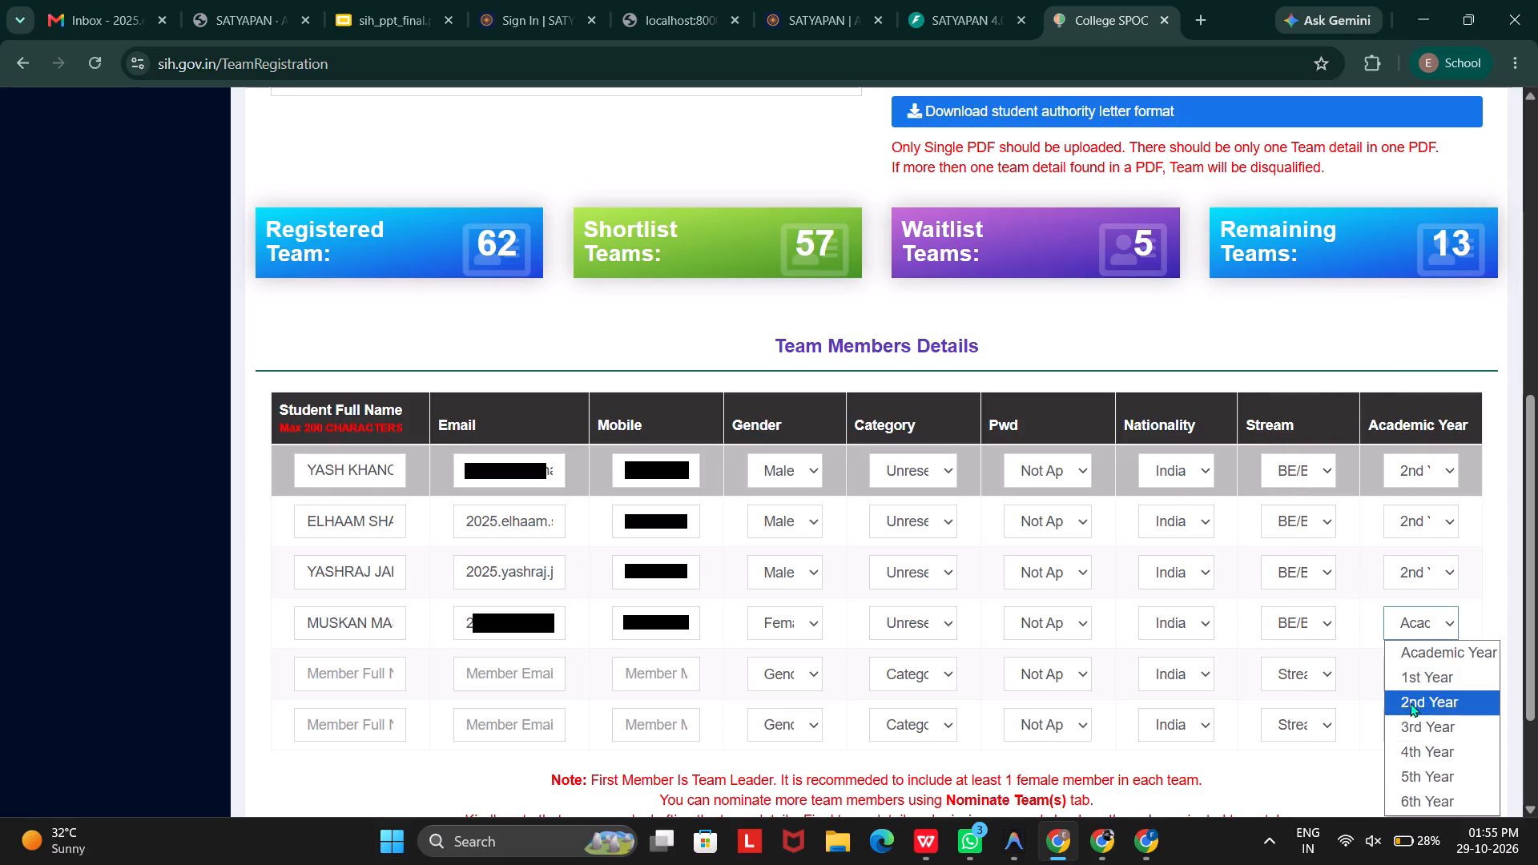
{"action": "left_click", "coordinate": [1413, 707]}
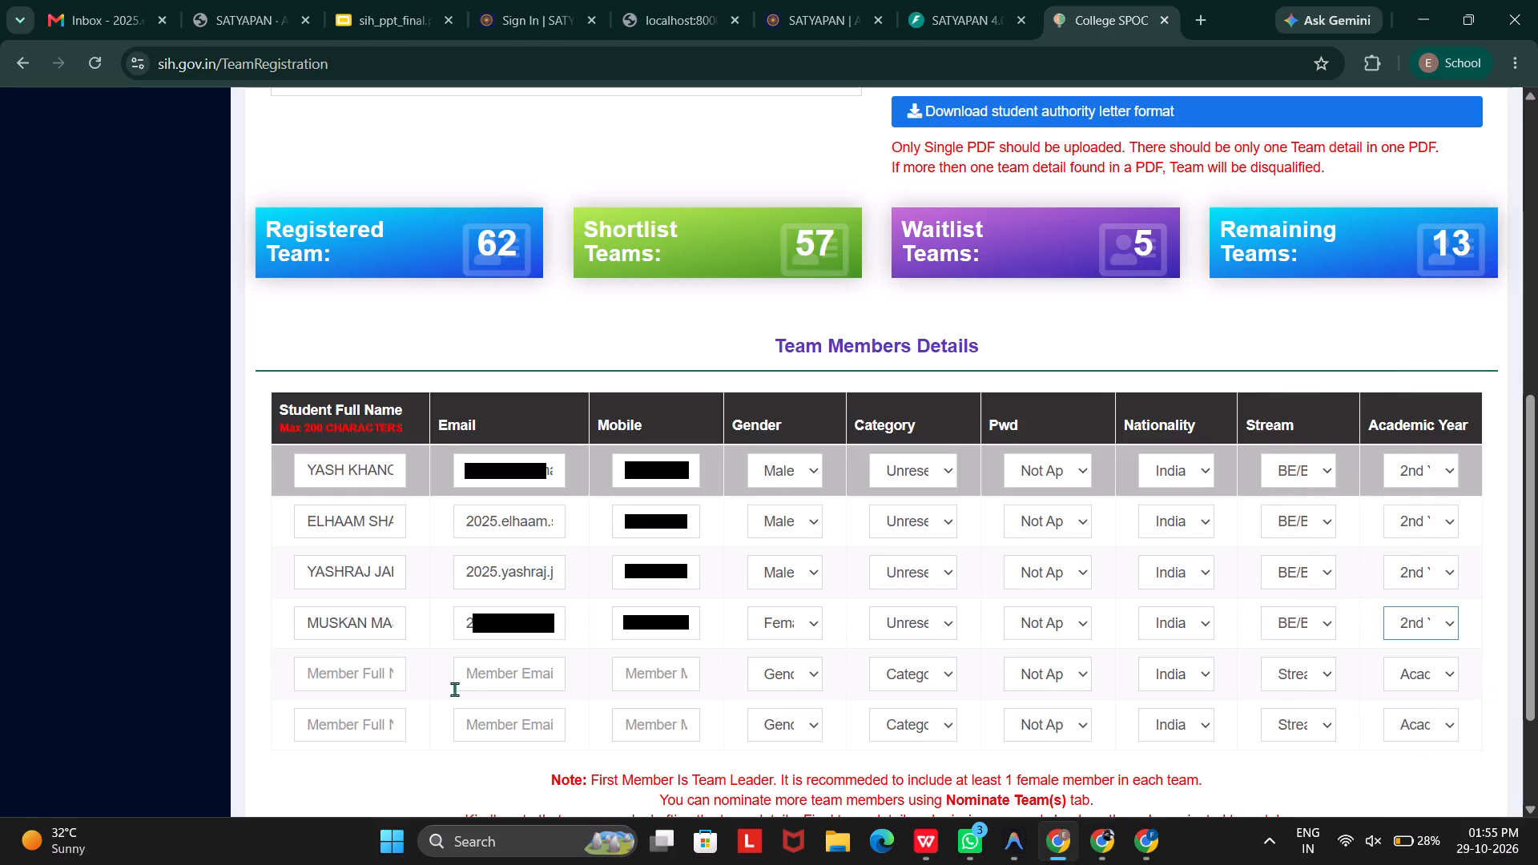
Enter the fifth team member's full name in capital letters.
{"action": "left_click", "coordinate": [344, 676]}
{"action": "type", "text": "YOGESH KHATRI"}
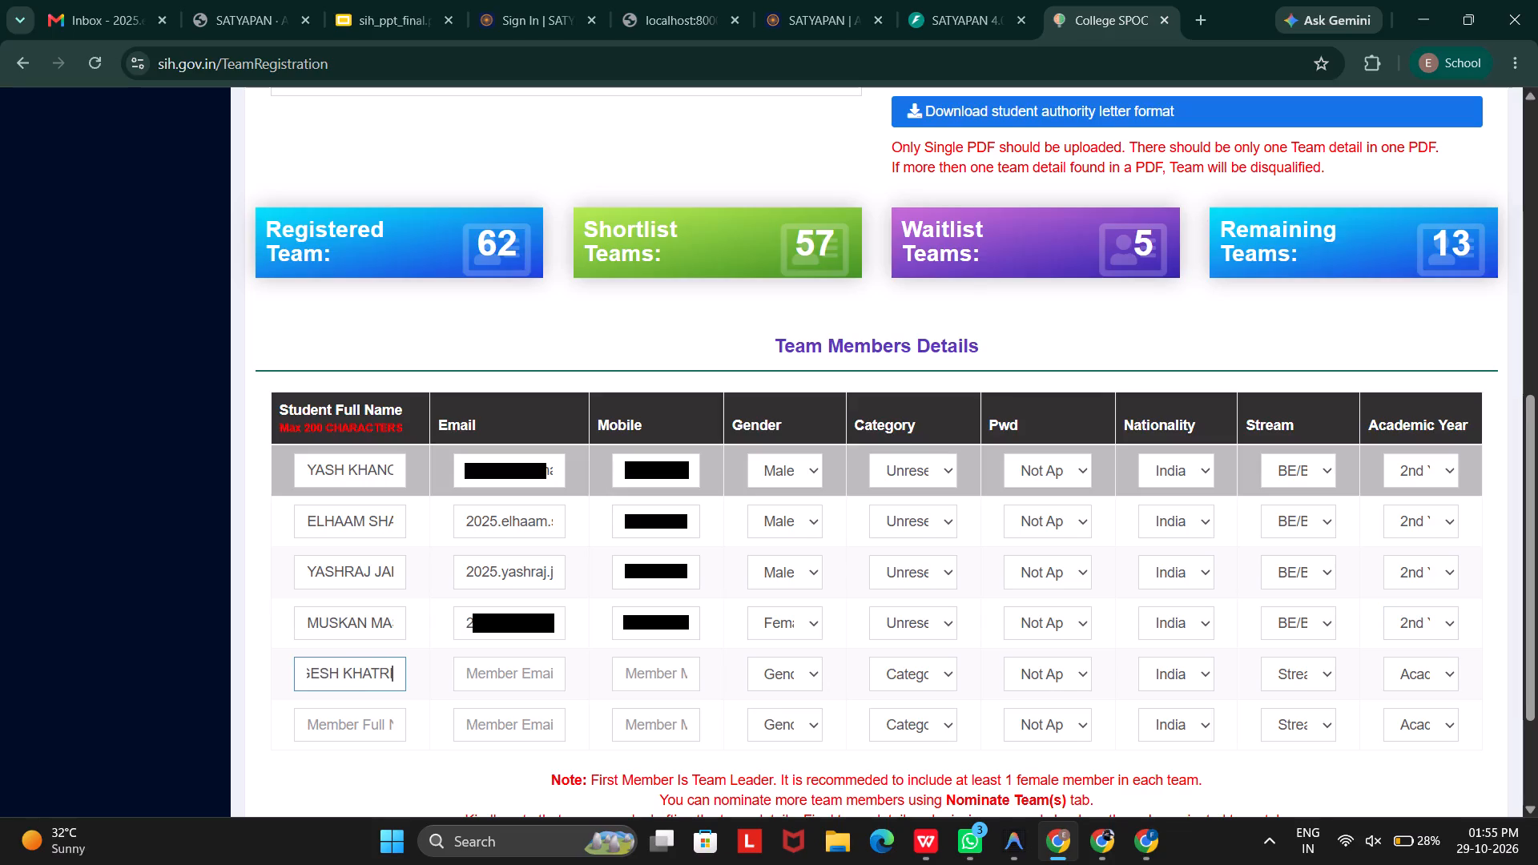
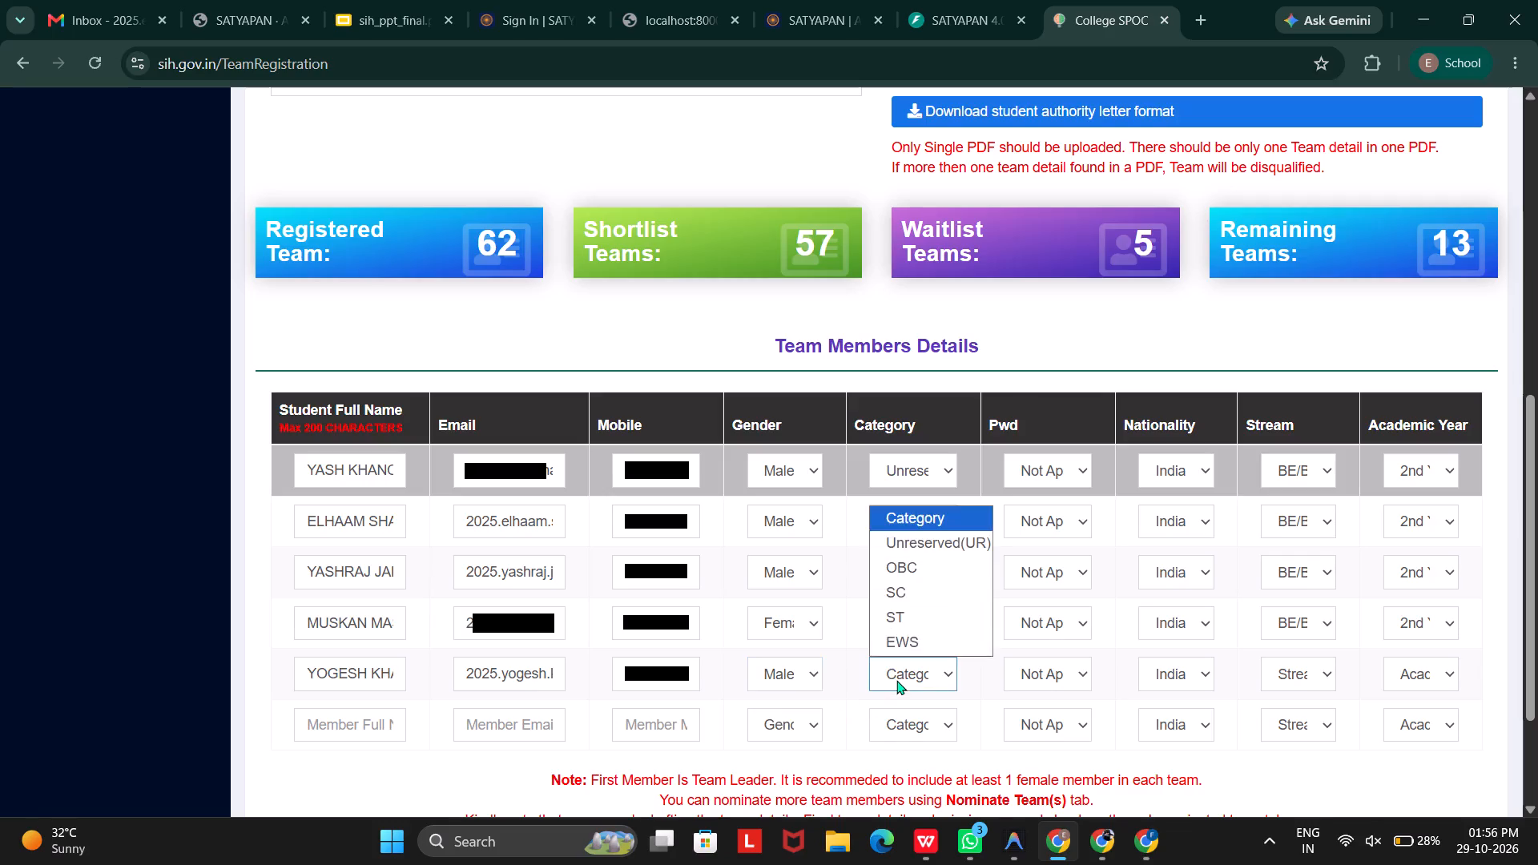
Complete the fifth team member's row with category Unreserved(UR), stream BE/B.Tech and 2nd academic year.
{"action": "left_click", "coordinate": [919, 537]}
{"action": "left_click", "coordinate": [1025, 685]}
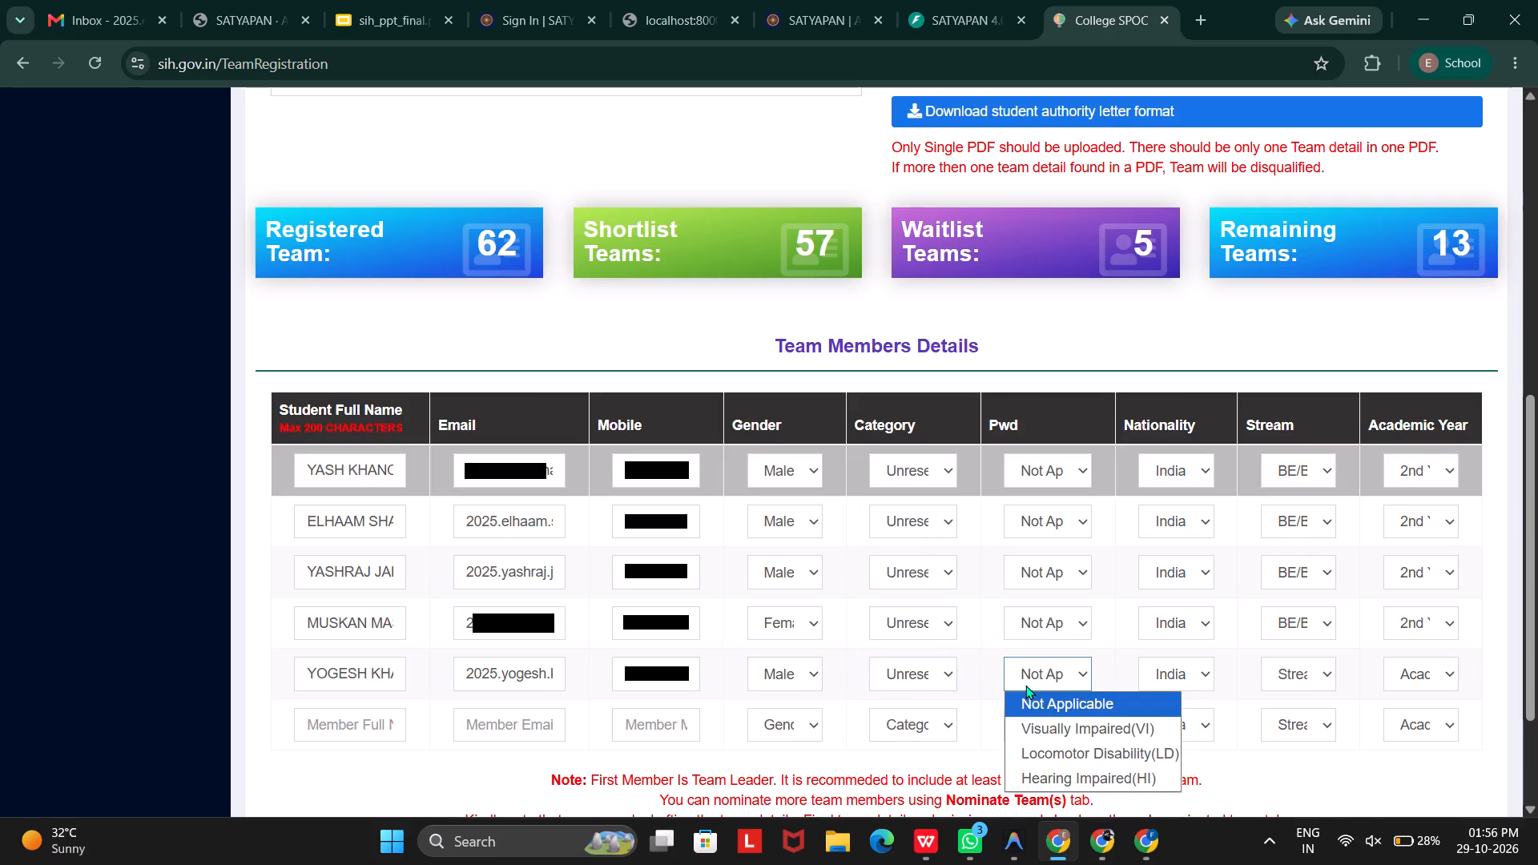
{"action": "left_click", "coordinate": [1282, 685]}
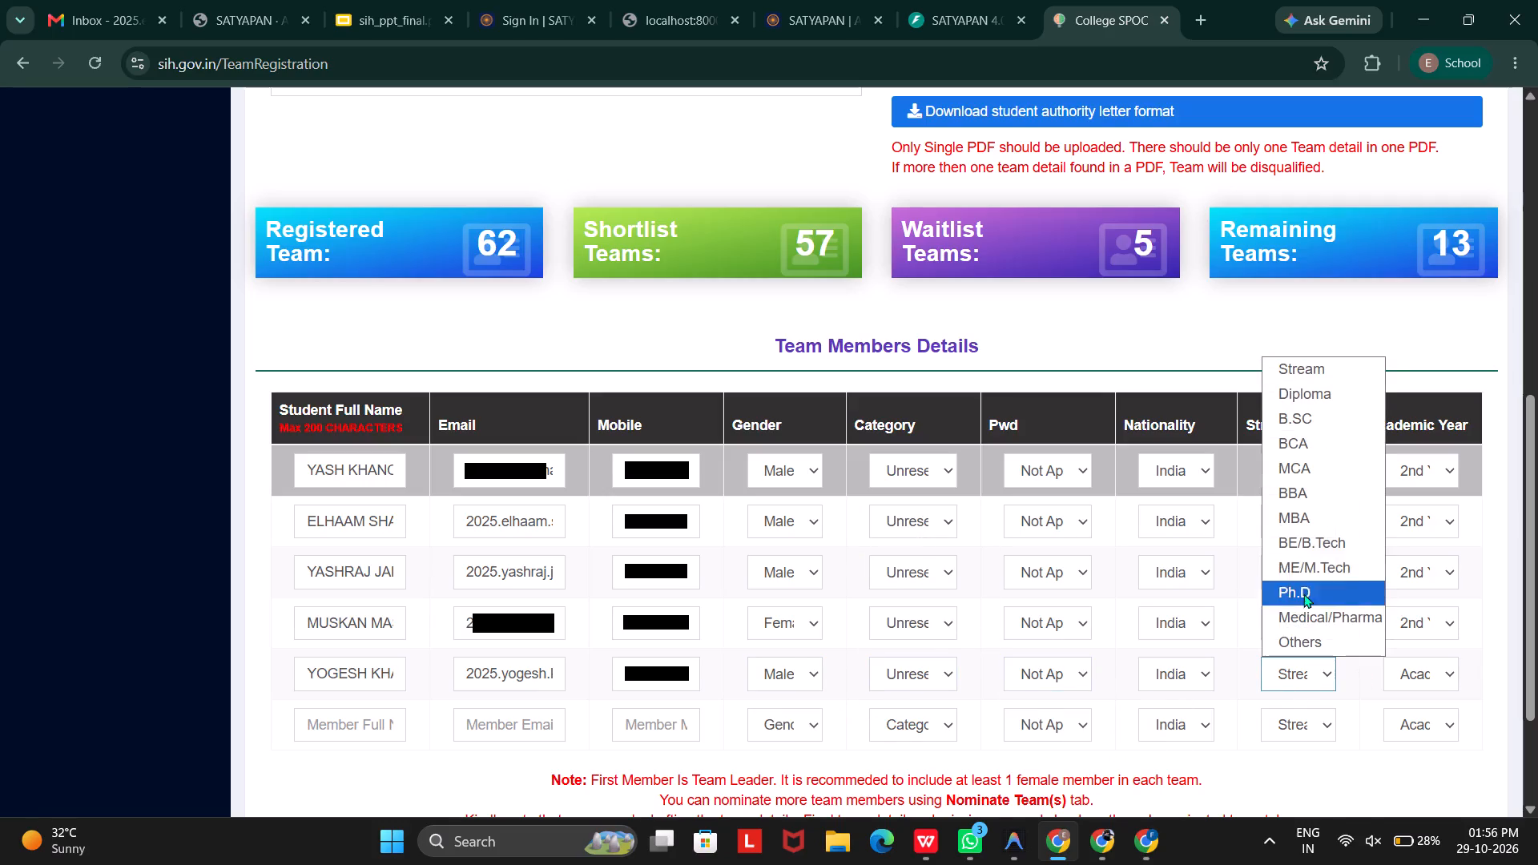
{"action": "left_click", "coordinate": [1289, 535]}
{"action": "left_click", "coordinate": [1419, 689]}
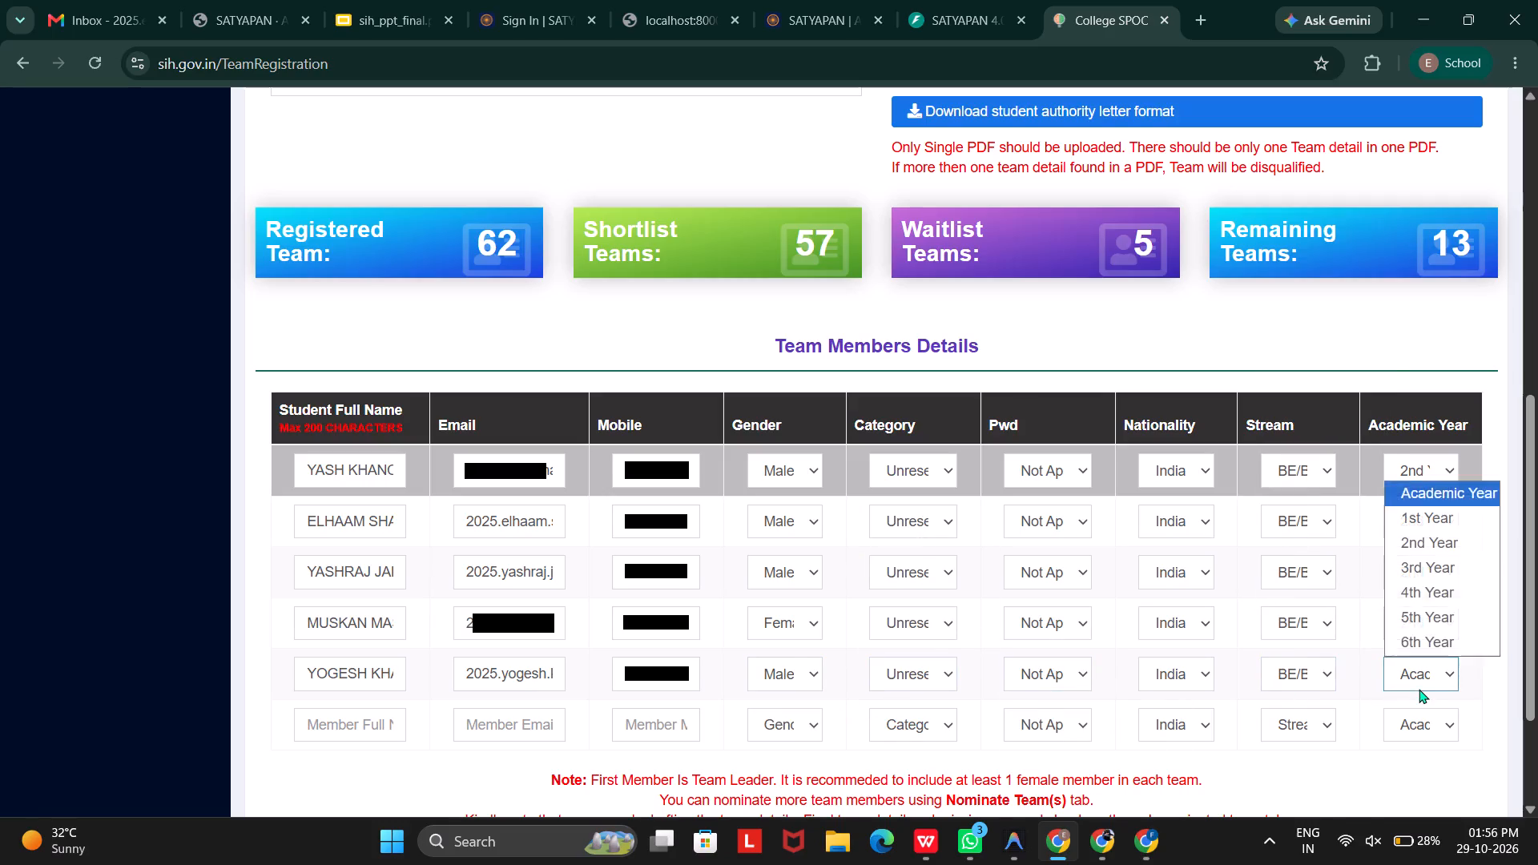
{"action": "left_click", "coordinate": [1408, 551]}
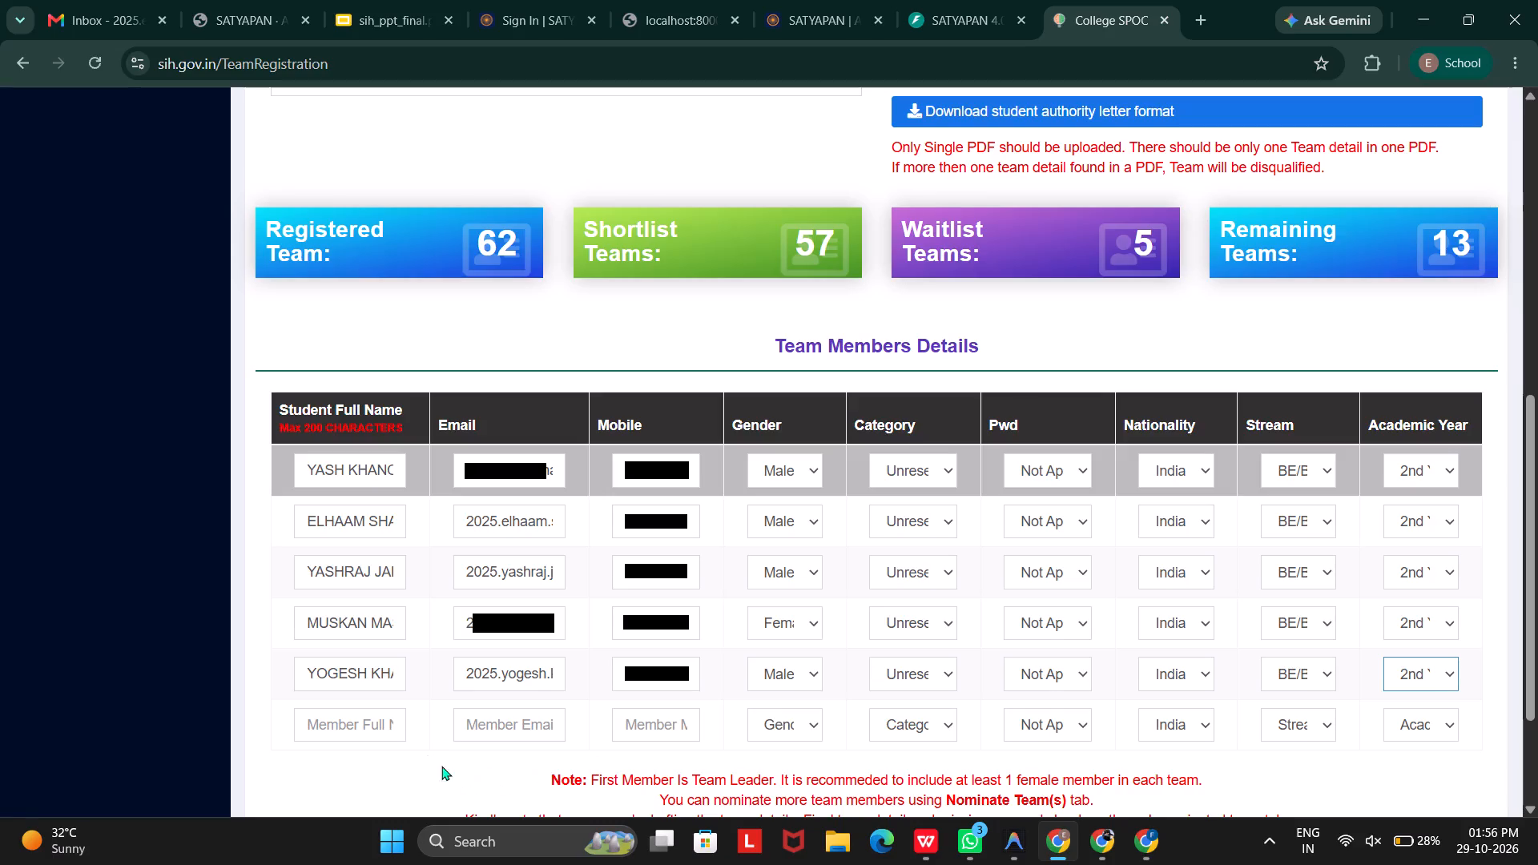
Enter the sixth team member's full name in capital letters.
{"action": "left_click", "coordinate": [380, 725]}
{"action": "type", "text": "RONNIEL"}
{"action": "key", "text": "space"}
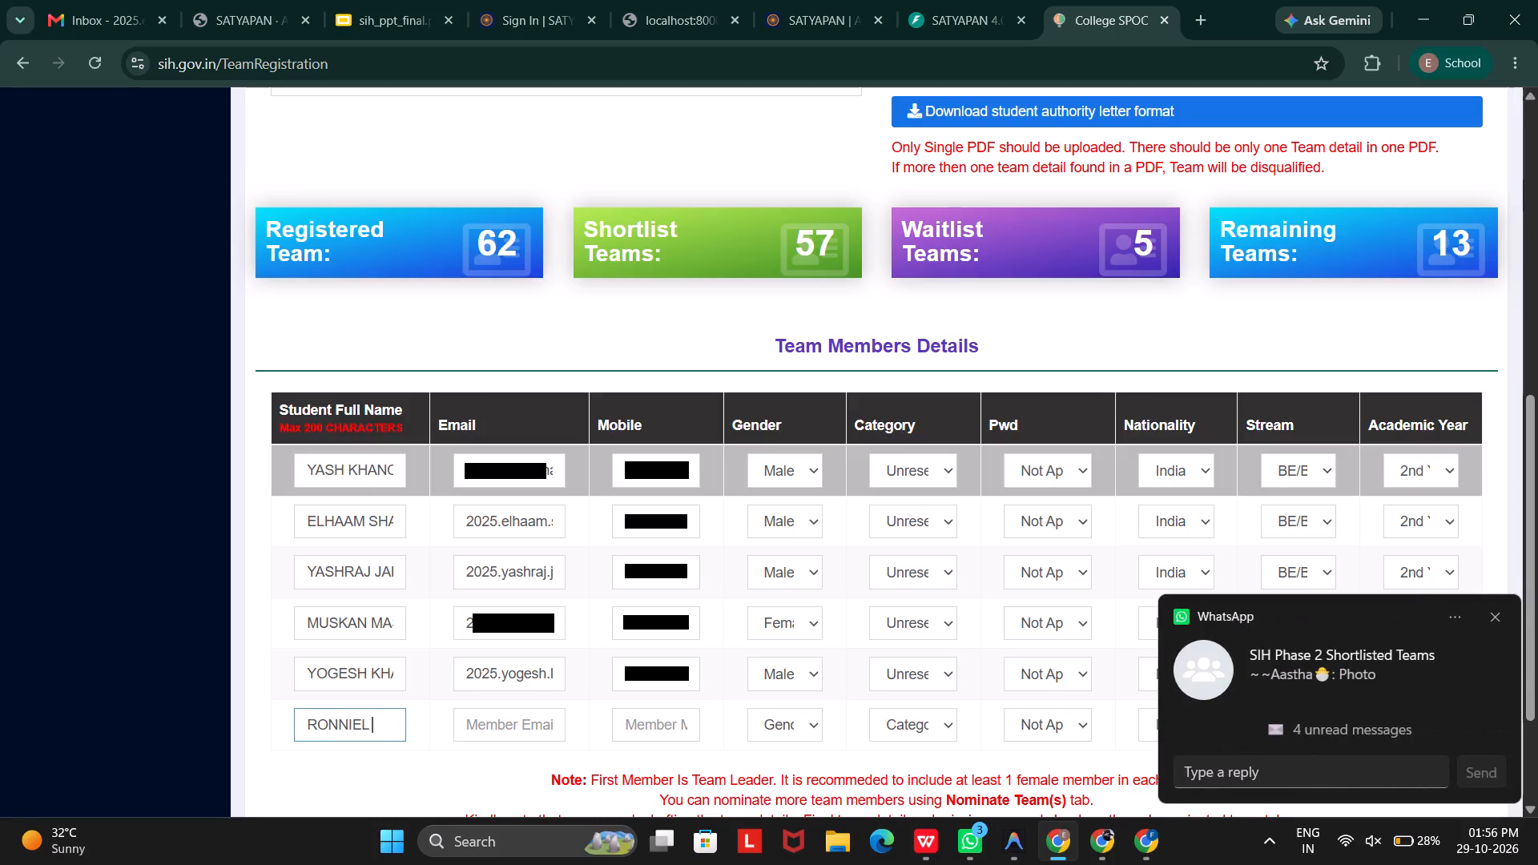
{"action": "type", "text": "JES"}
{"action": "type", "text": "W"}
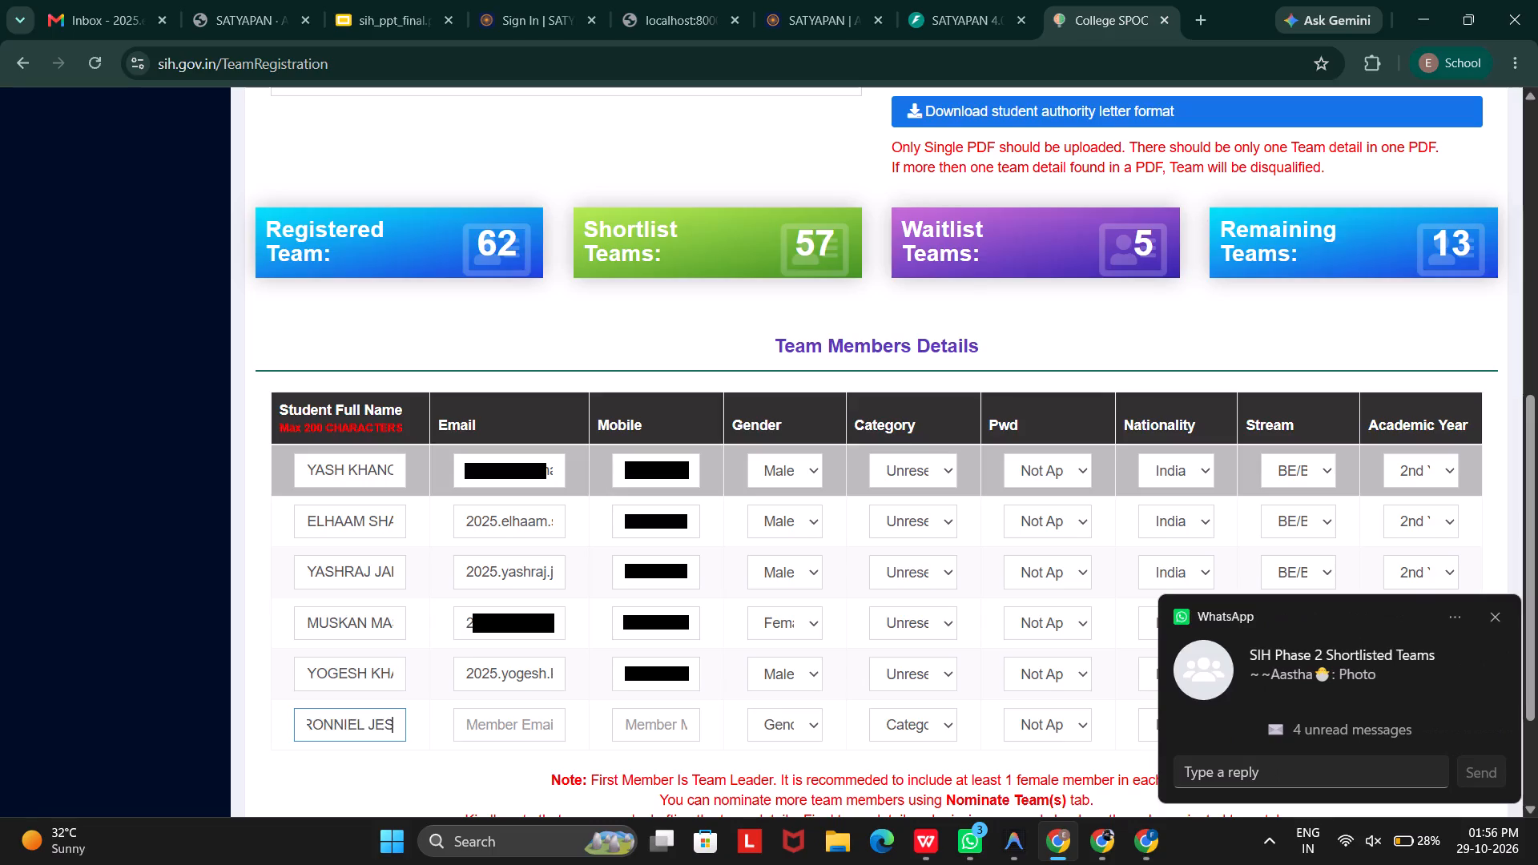
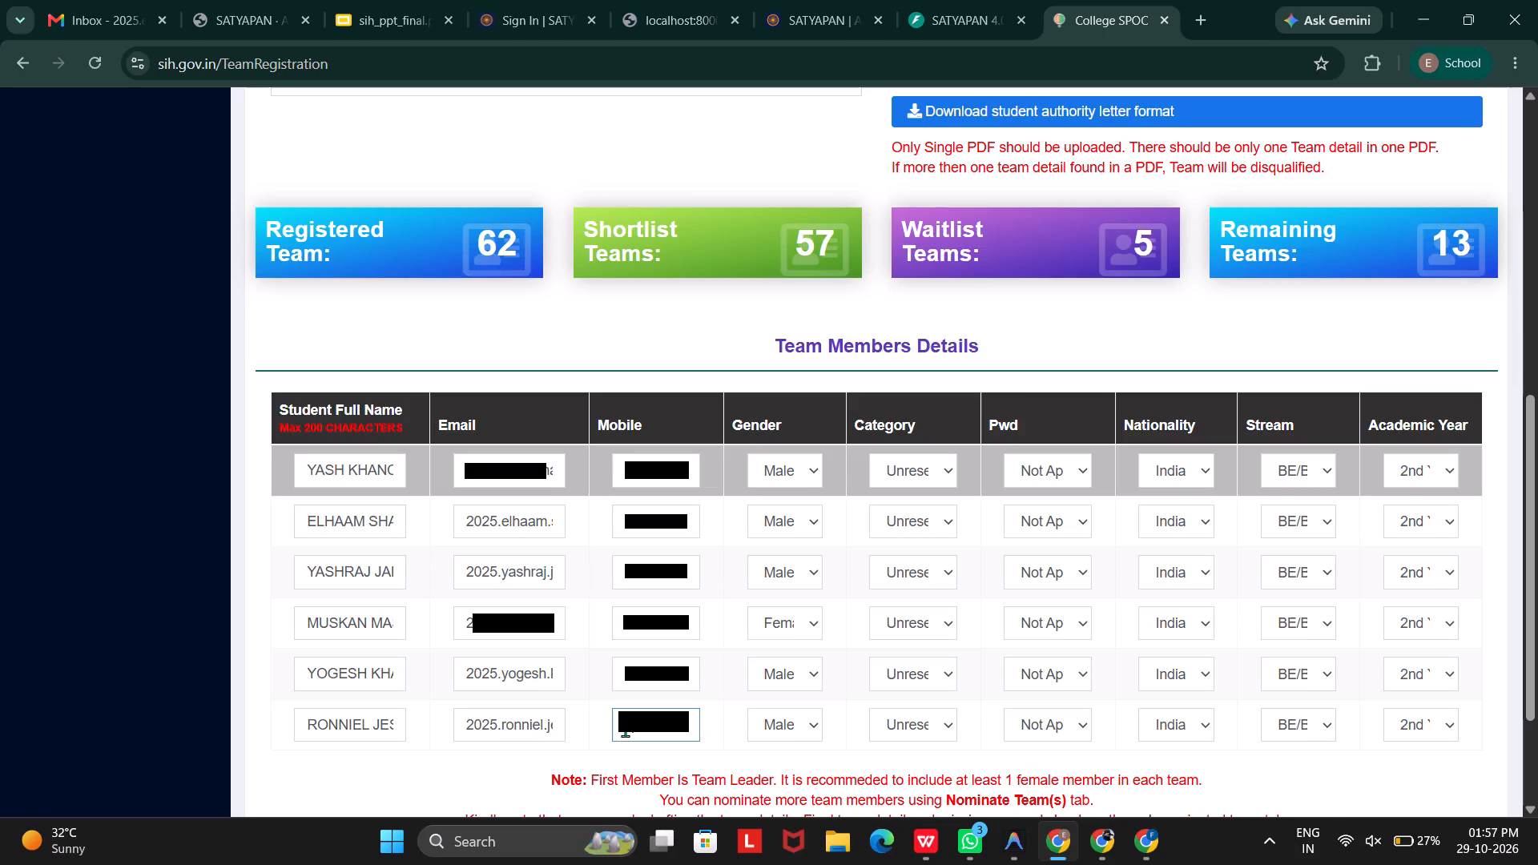
Review the sixth and fifth team members' mobile numbers through to the last digit.
{"action": "key", "text": "Right"}
{"action": "key", "text": "Right"}
{"action": "key", "text": "Right"}
{"action": "key", "text": "Right"}
{"action": "left_click", "coordinate": [626, 676]}
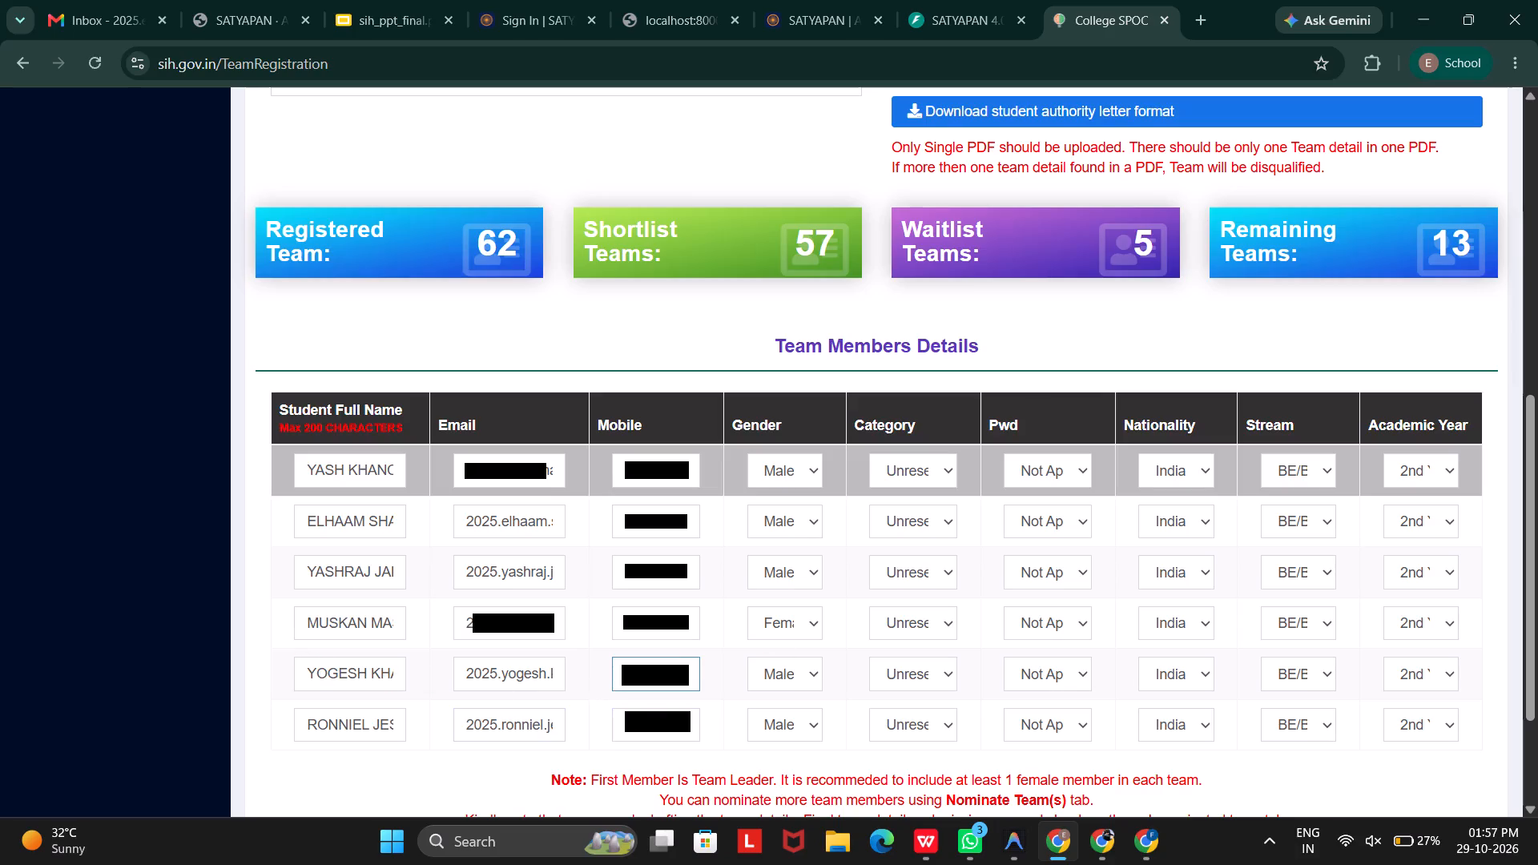
{"action": "key", "text": "Right"}
{"action": "key", "text": "Right"}
{"action": "key", "text": "Right"}
{"action": "key", "text": "Right"}
{"action": "key", "text": "Right"}
{"action": "key", "text": "Right"}
{"action": "key", "text": "Right"}
{"action": "key", "text": "Right"}
{"action": "key", "text": "Right"}
{"action": "key", "text": "Right"}
{"action": "key", "text": "Right"}
{"action": "key", "text": "Right"}
{"action": "key", "text": "Right"}
{"action": "key", "text": "Right"}
{"action": "key", "text": "Right"}
{"action": "key", "text": "Right"}
{"action": "key", "text": "Right"}
Read through the fourth team member's full name to its end to check the spelling.
{"action": "left_click", "coordinate": [348, 627]}
{"action": "key", "text": "Right"}
{"action": "key", "text": "Right"}
{"action": "key", "text": "Right"}
{"action": "key", "text": "Right"}
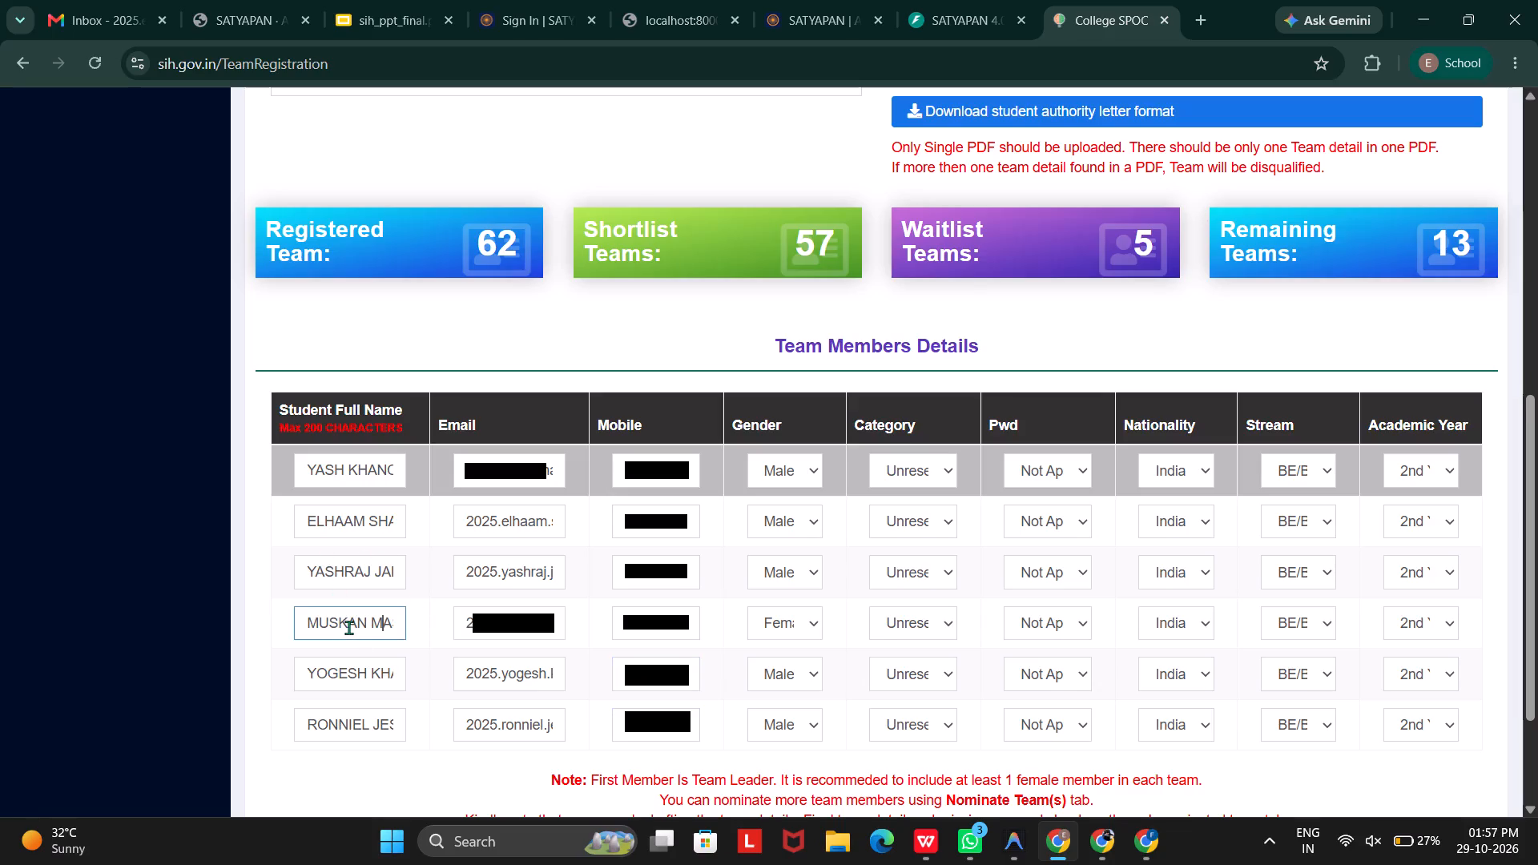
{"action": "key", "text": "Right"}
{"action": "key", "text": "Right"}
{"action": "key", "text": "Right"}
{"action": "key", "text": "Right"}
{"action": "key", "text": "Right"}
{"action": "key", "text": "Right"}
Read through the fourth team member's complete email address to check it for errors.
{"action": "left_click", "coordinate": [466, 622]}
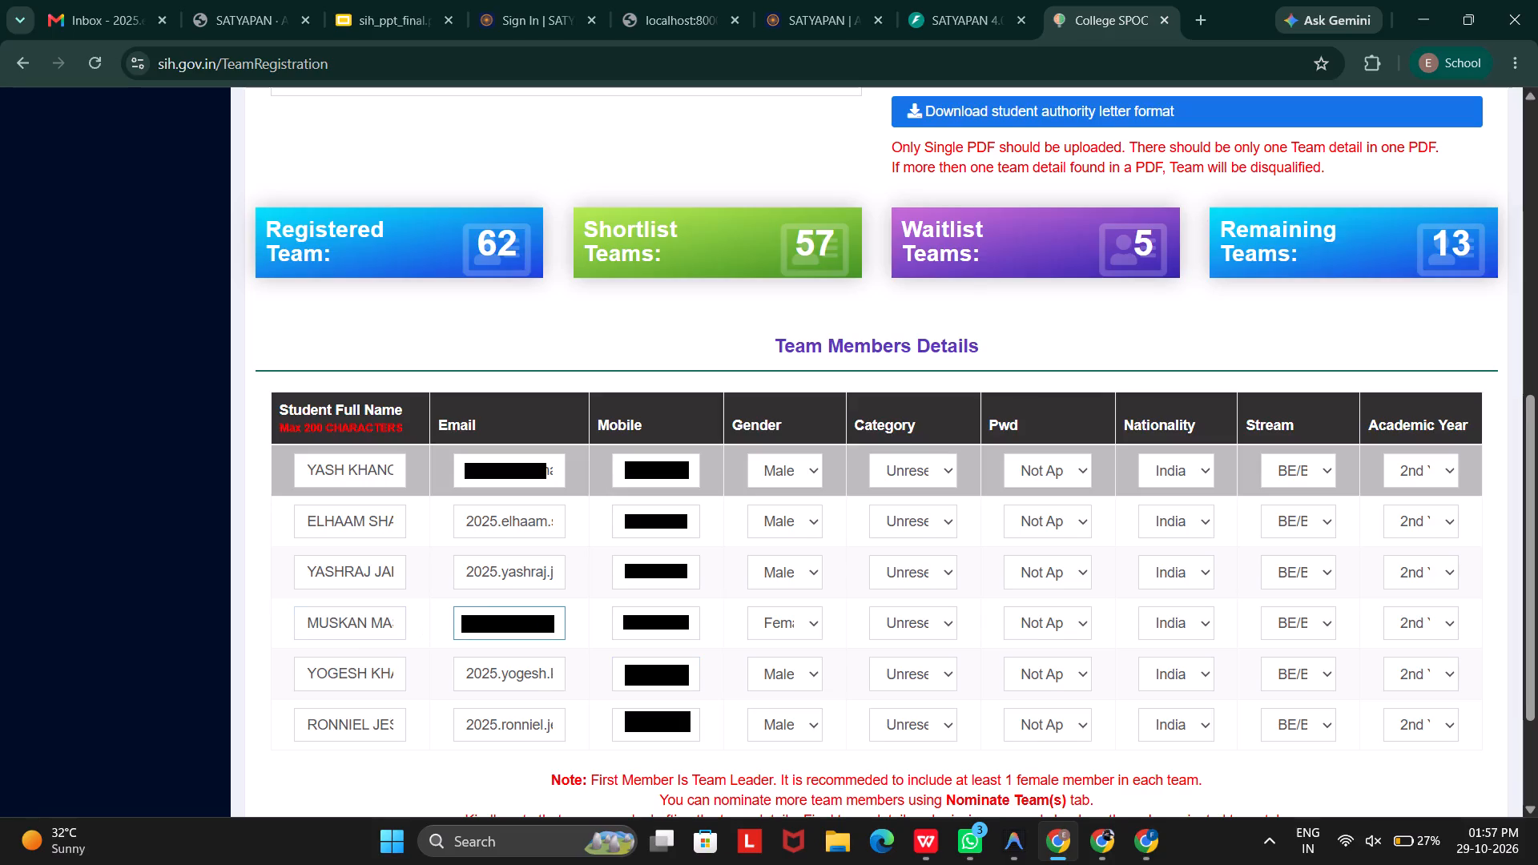
{"action": "key", "text": "Right"}
{"action": "key", "text": "Right"}
{"action": "key", "text": "Right"}
{"action": "key", "text": "Right"}
{"action": "key", "text": "Right"}
{"action": "key", "text": "Right"}
{"action": "key", "text": "Right"}
{"action": "key", "text": "Right"}
{"action": "key", "text": "Right"}
{"action": "key", "text": "Right"}
{"action": "key", "text": "Right"}
{"action": "key", "text": "Right"}
{"action": "key", "text": "Right"}
{"action": "key", "text": "Right"}
{"action": "key", "text": "Right"}
{"action": "key", "text": "Right"}
{"action": "key", "text": "Right"}
{"action": "key", "text": "Right"}
{"action": "key", "text": "Right"}
{"action": "key", "text": "Right"}
{"action": "key", "text": "Right"}
{"action": "key", "text": "Right"}
{"action": "key", "text": "Right"}
{"action": "key", "text": "Right"}
{"action": "key", "text": "Right"}
{"action": "key", "text": "Right"}
{"action": "key", "text": "Right"}
{"action": "key", "text": "Right"}
{"action": "key", "text": "Right"}
{"action": "key", "text": "Right"}
{"action": "key", "text": "Right"}
Read through the third team member's full name to check the spelling.
{"action": "left_click", "coordinate": [355, 569]}
{"action": "key", "text": "Right"}
{"action": "key", "text": "Right"}
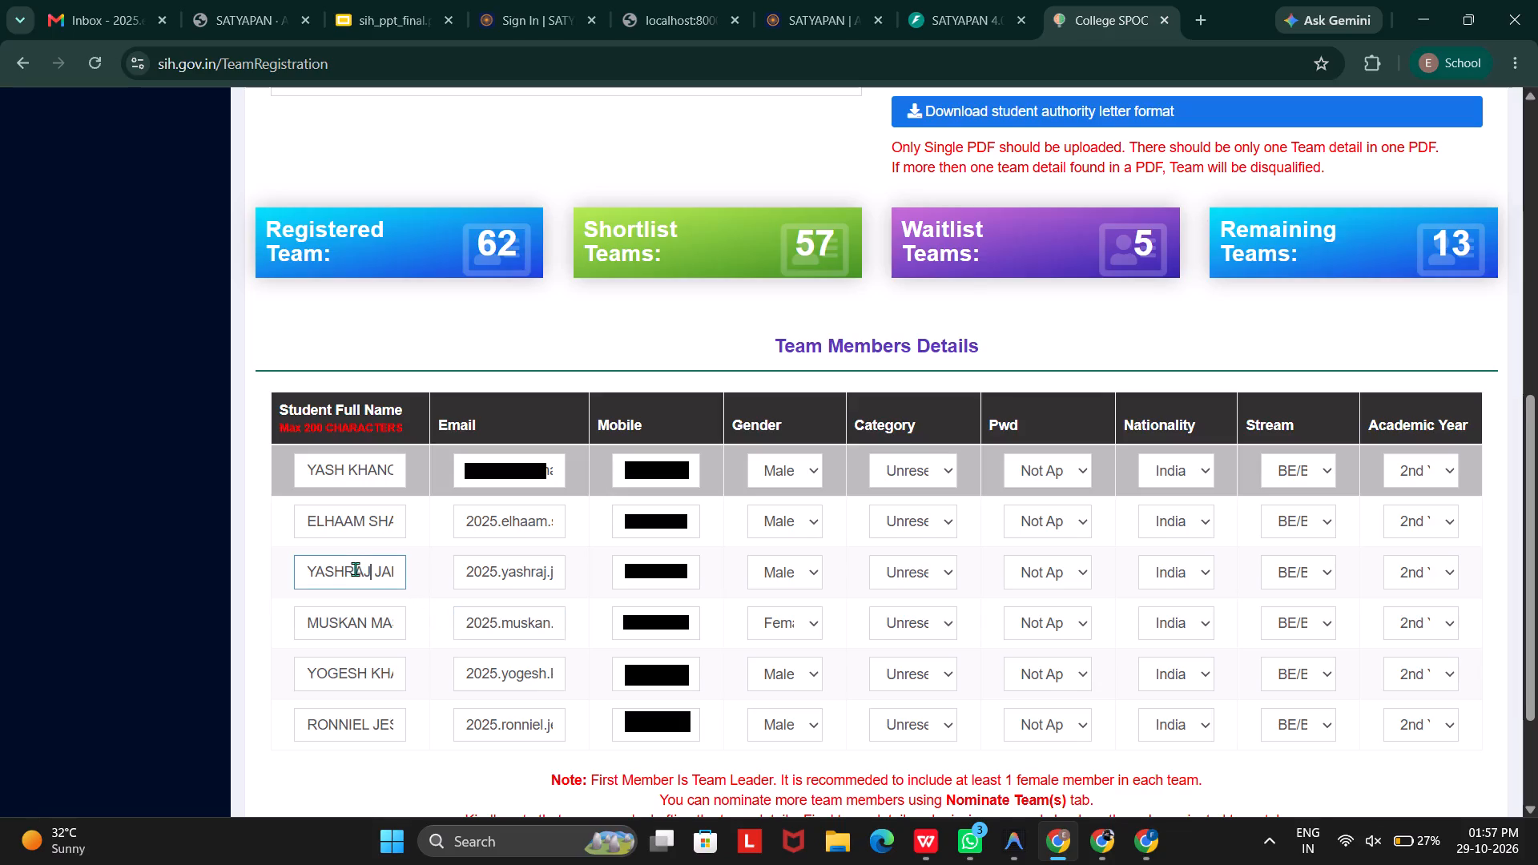
{"action": "key", "text": "Right"}
{"action": "key", "text": "Right"}
{"action": "key", "text": "Right"}
{"action": "key", "text": "Right"}
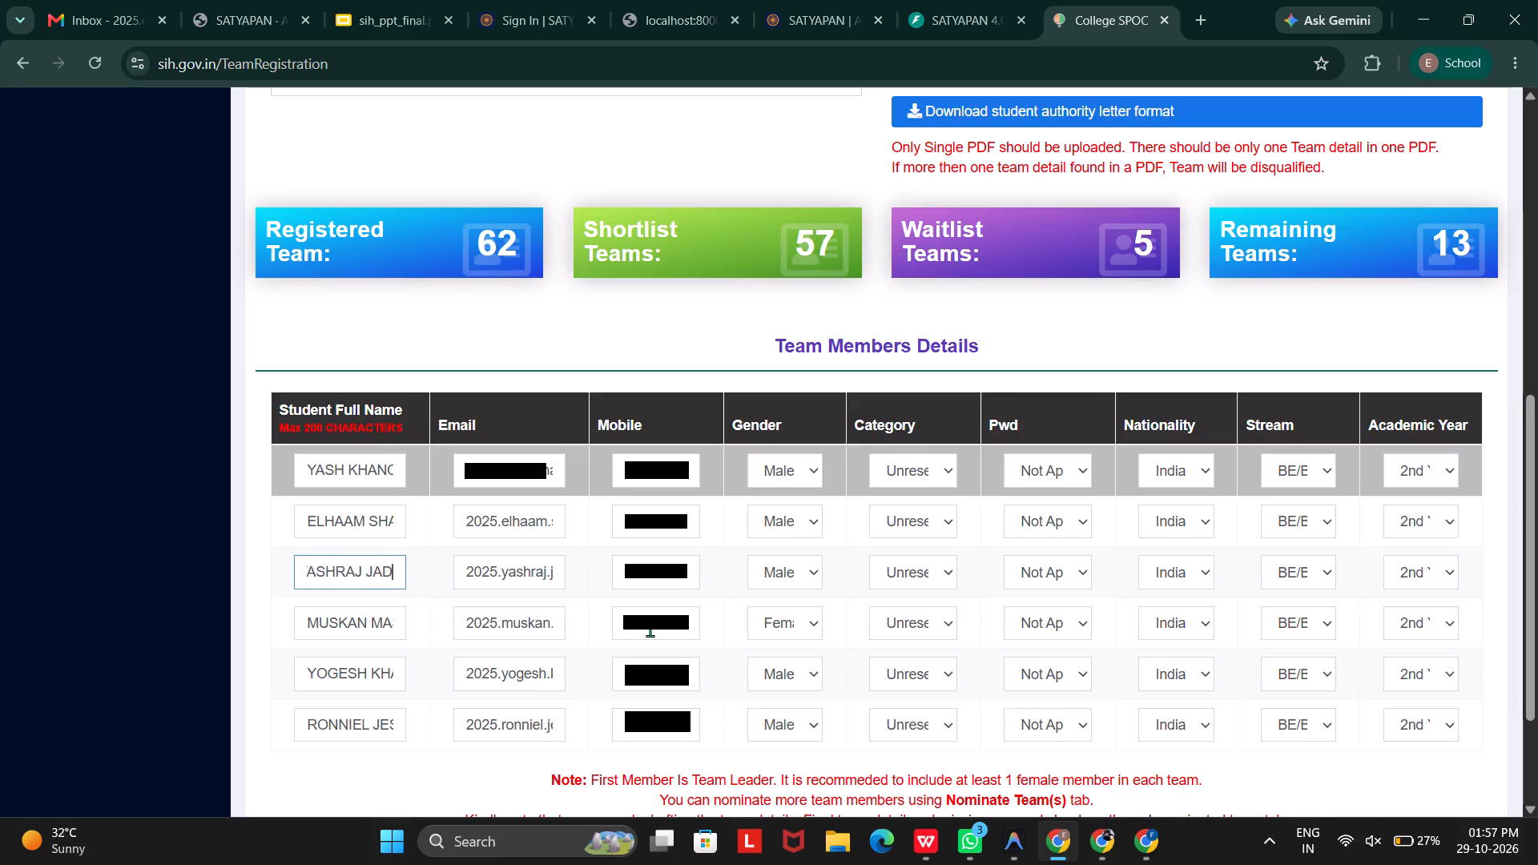
Check the fourth team member's mobile number through to the last digit.
{"action": "left_click", "coordinate": [648, 630]}
{"action": "key", "text": "Right"}
{"action": "key", "text": "Right"}
{"action": "key", "text": "Right"}
{"action": "key", "text": "Right"}
{"action": "key", "text": "Right"}
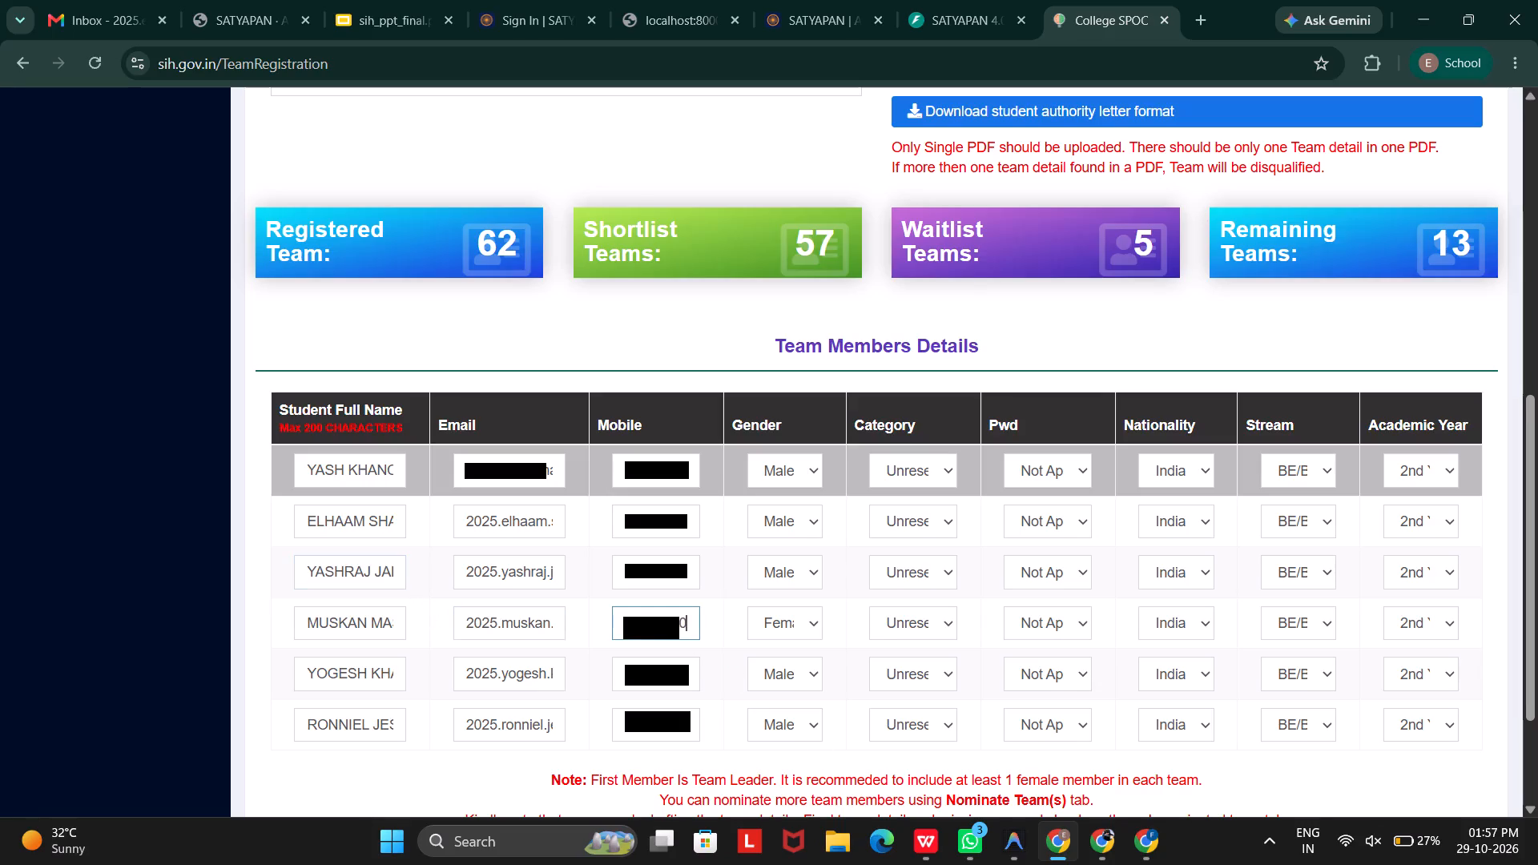
{"action": "key", "text": "Right"}
{"action": "key", "text": "Right"}
{"action": "key", "text": "Right"}
Read through the third team member's email address to check the part beyond the visible text.
{"action": "left_click", "coordinate": [515, 571]}
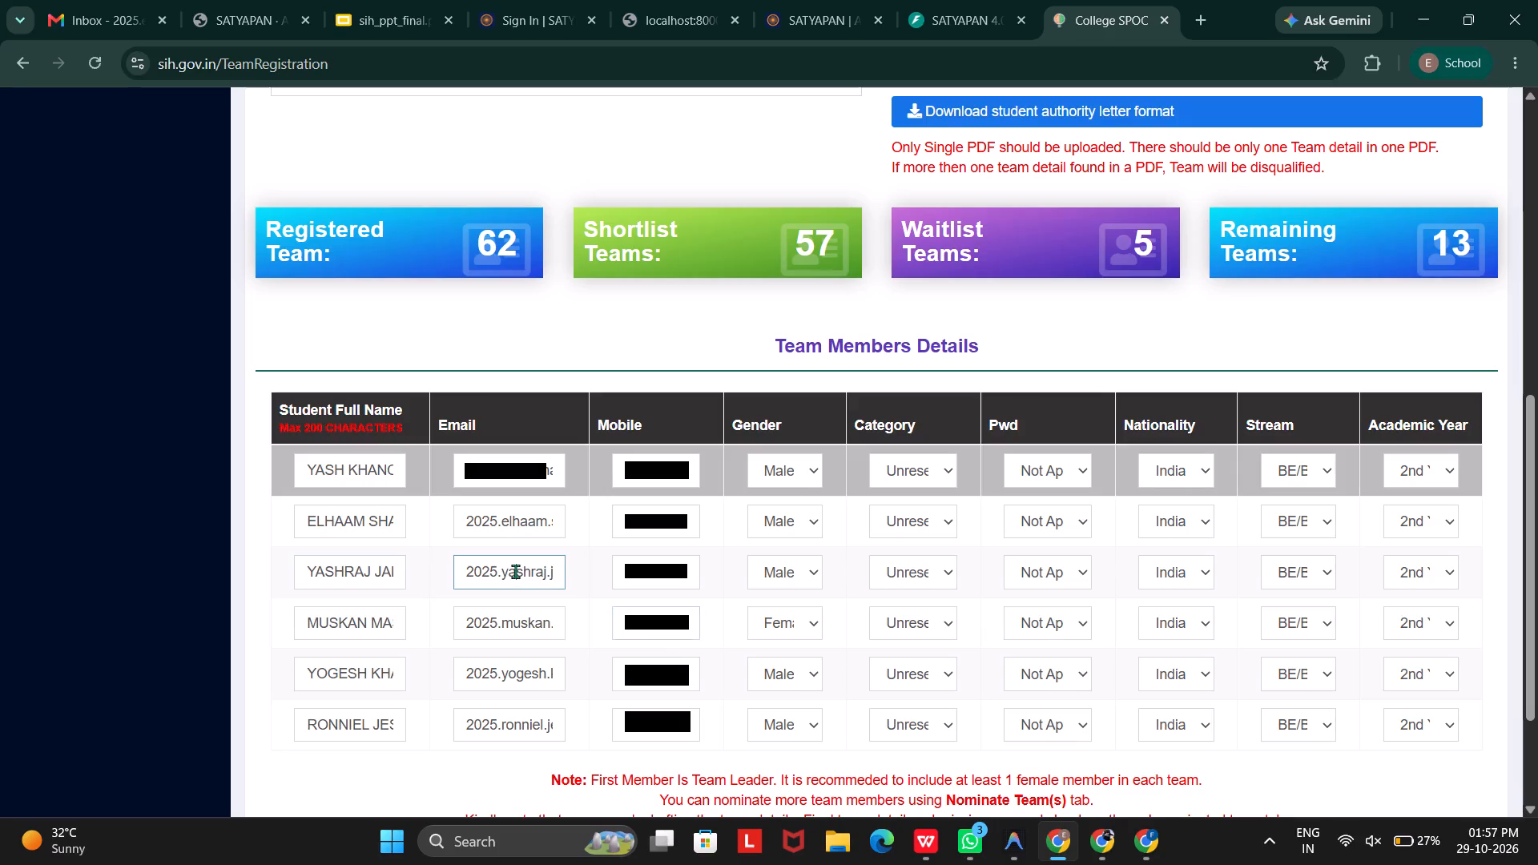
{"action": "key", "text": "Right"}
{"action": "key", "text": "Right"}
{"action": "key", "text": "Right"}
{"action": "key", "text": "Right"}
{"action": "key", "text": "Right"}
{"action": "key", "text": "Right"}
{"action": "key", "text": "Right"}
{"action": "key", "text": "Right"}
{"action": "key", "text": "Right"}
{"action": "key", "text": "Right"}
{"action": "key", "text": "Right"}
{"action": "key", "text": "Right"}
{"action": "key", "text": "Right"}
{"action": "key", "text": "Right"}
Recheck the third team member's full name from the beginning through to its end.
{"action": "left_click", "coordinate": [316, 583]}
{"action": "key", "text": "Right"}
{"action": "key", "text": "Right"}
{"action": "key", "text": "Right"}
{"action": "key", "text": "Right"}
{"action": "key", "text": "Right"}
{"action": "key", "text": "Right"}
{"action": "key", "text": "Right"}
{"action": "key", "text": "Right"}
{"action": "key", "text": "Right"}
{"action": "key", "text": "Right"}
{"action": "key", "text": "Right"}
{"action": "key", "text": "Right"}
{"action": "key", "text": "Right"}
{"action": "key", "text": "Right"}
{"action": "key", "text": "Right"}
{"action": "key", "text": "Right"}
{"action": "key", "text": "Right"}
{"action": "key", "text": "Right"}
{"action": "key", "text": "Right"}
{"action": "key", "text": "Right"}
{"action": "key", "text": "Right"}
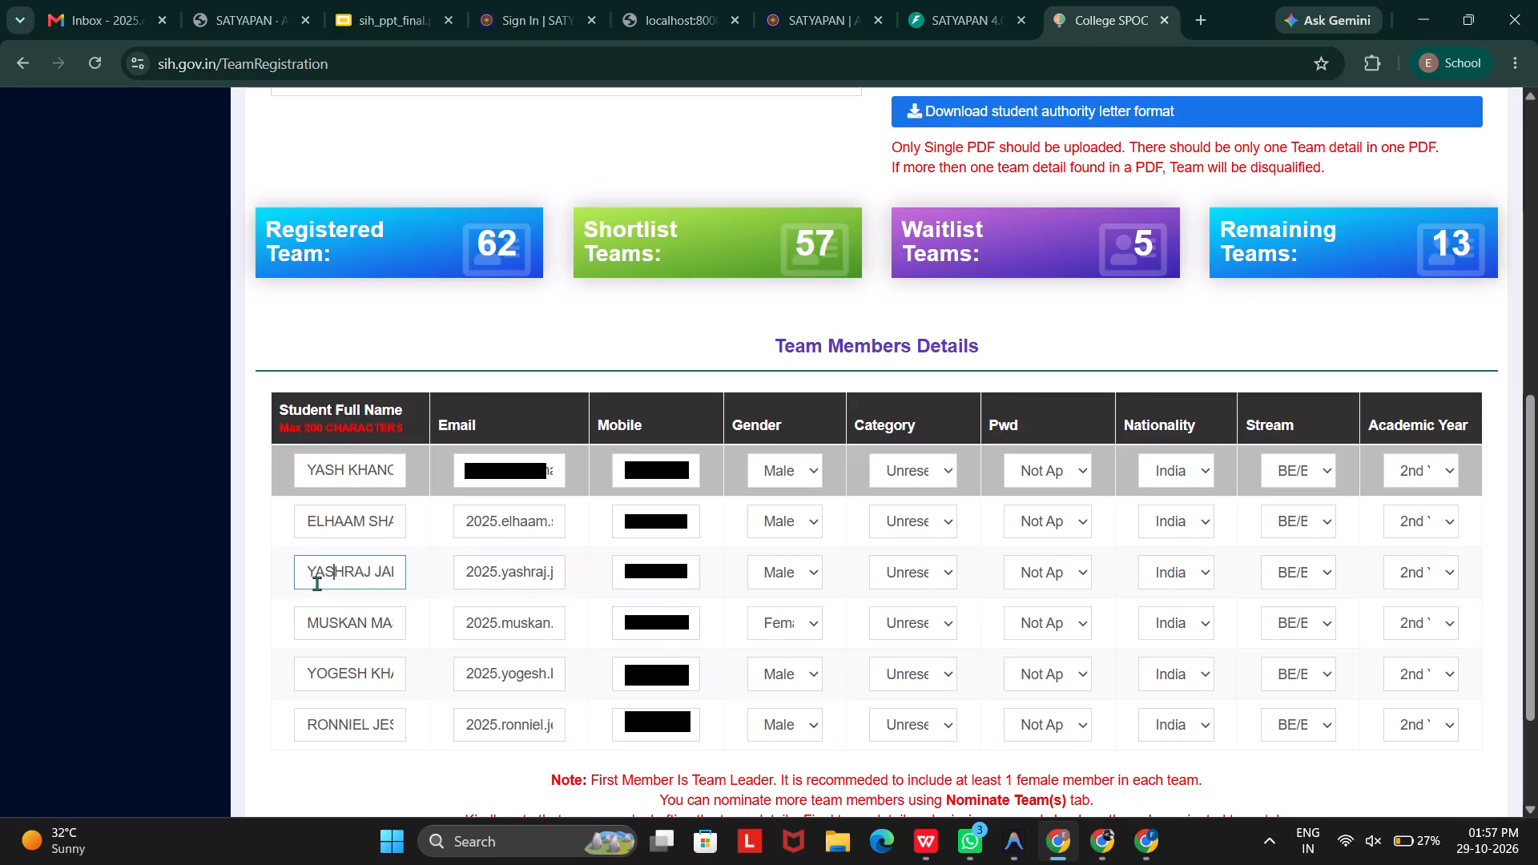
Recheck the third team member's email address from near its beginning.
{"action": "left_click", "coordinate": [481, 577]}
Continue reading the third team member's email address past the visible part toward its end.
{"action": "key", "text": "Right"}
{"action": "key", "text": "Right"}
{"action": "key", "text": "Right"}
{"action": "key", "text": "Right"}
{"action": "key", "text": "Right"}
{"action": "key", "text": "Right"}
{"action": "key", "text": "Right"}
{"action": "key", "text": "Right"}
{"action": "key", "text": "Right"}
{"action": "key", "text": "Right"}
{"action": "key", "text": "Right"}
{"action": "key", "text": "Right"}
{"action": "key", "text": "Right"}
{"action": "key", "text": "Right"}
{"action": "key", "text": "Right"}
{"action": "key", "text": "Right"}
{"action": "key", "text": "Right"}
{"action": "key", "text": "Right"}
{"action": "key", "text": "Right"}
{"action": "key", "text": "Right"}
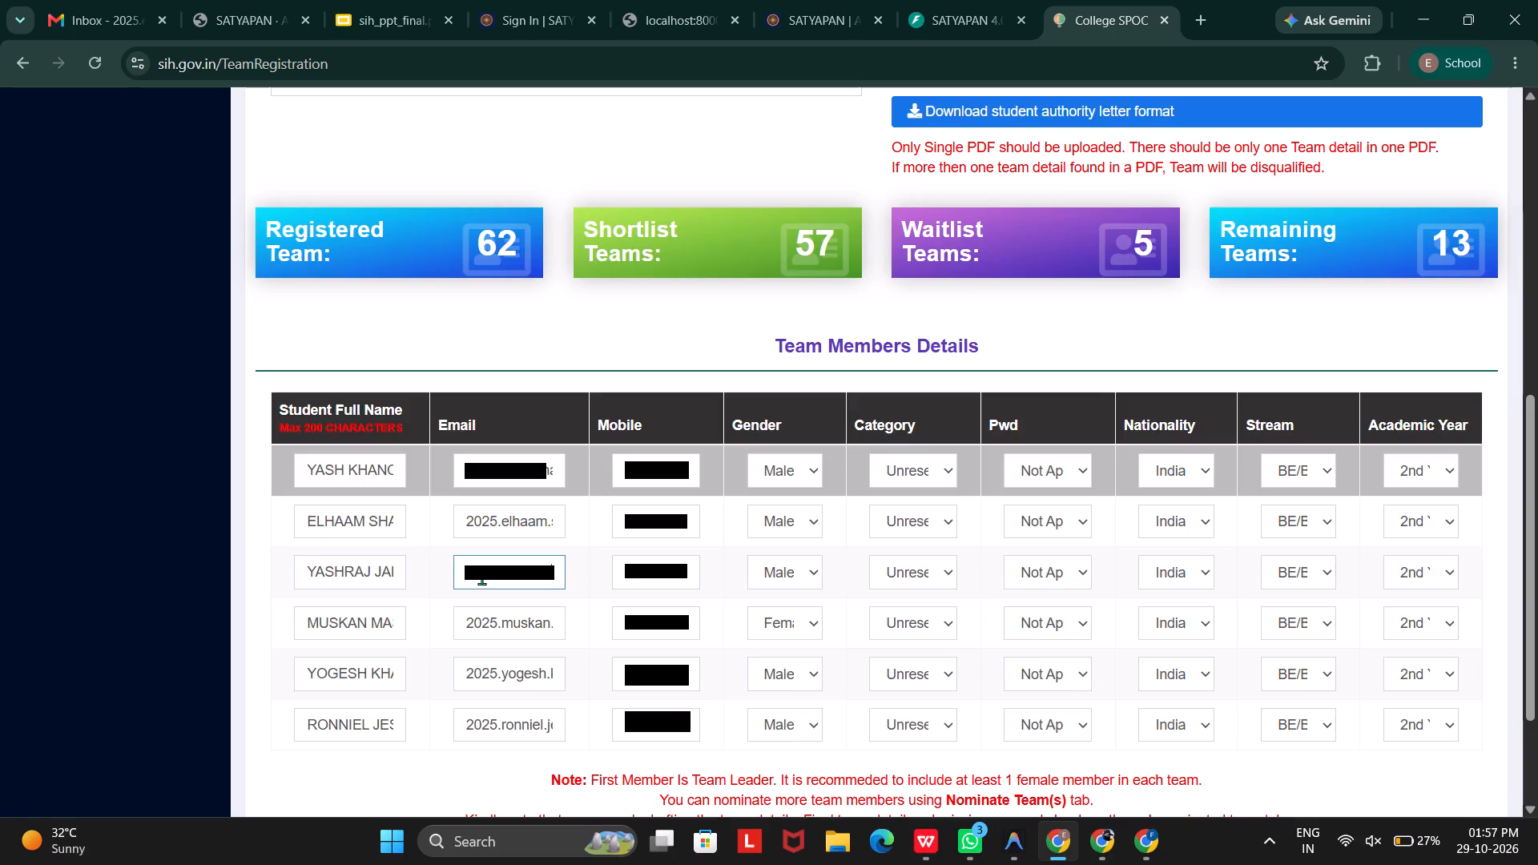
Check the third team member's mobile number through to the last digit.
{"action": "left_click", "coordinate": [645, 573]}
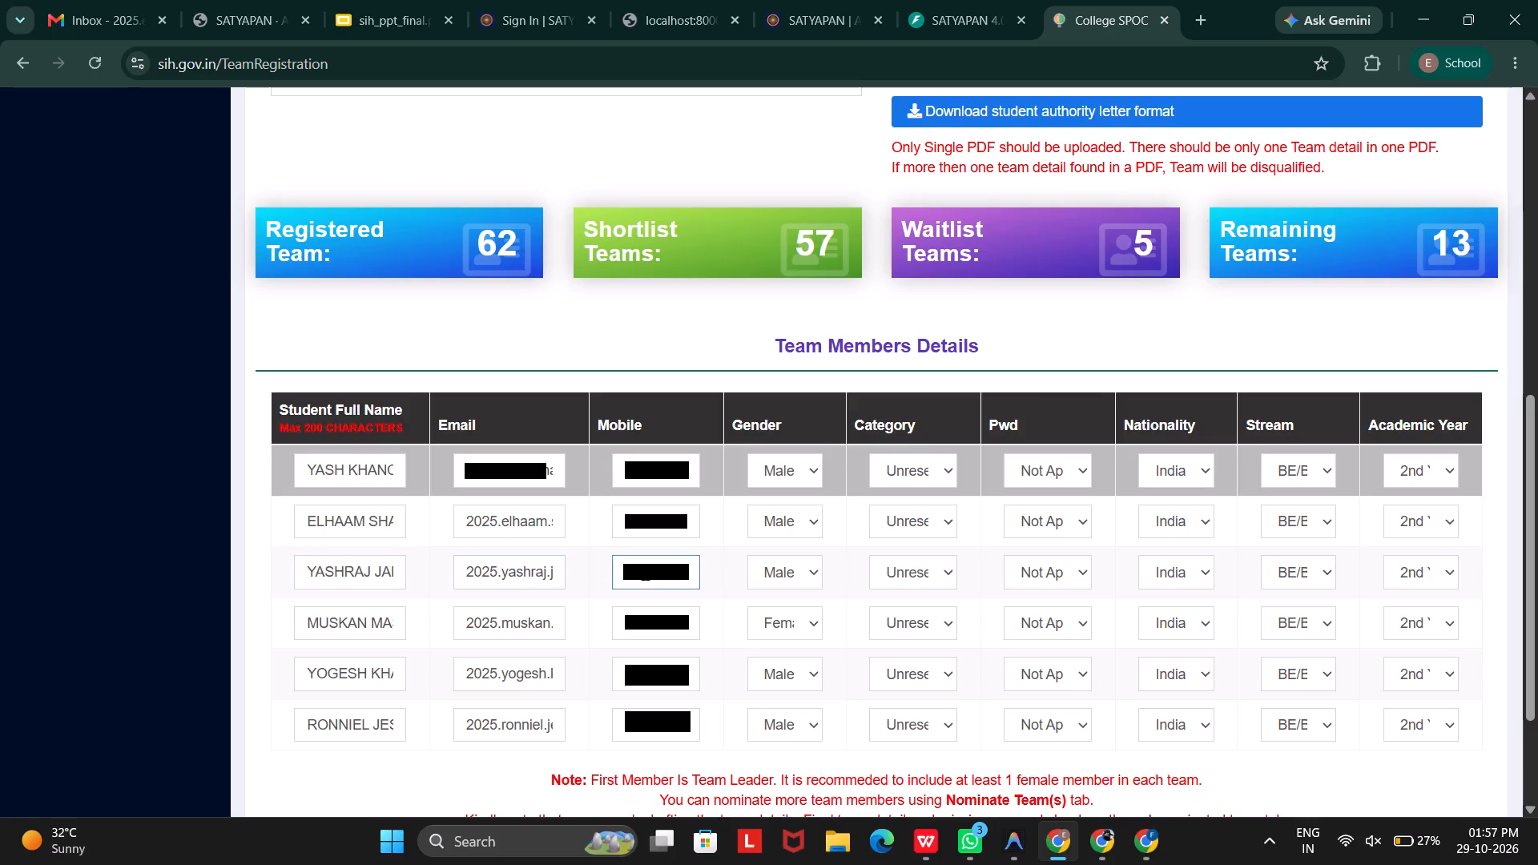
{"action": "key", "text": "Right"}
{"action": "key", "text": "Right"}
{"action": "key", "text": "Right"}
{"action": "key", "text": "Right"}
{"action": "key", "text": "Right"}
{"action": "key", "text": "Right"}
{"action": "key", "text": "Right"}
{"action": "key", "text": "Right"}
{"action": "key", "text": "Right"}
{"action": "key", "text": "Right"}
{"action": "key", "text": "Right"}
{"action": "key", "text": "Right"}
{"action": "key", "text": "Right"}
{"action": "key", "text": "Right"}
{"action": "key", "text": "Right"}
{"action": "key", "text": "Right"}
{"action": "key", "text": "Right"}
{"action": "key", "text": "Right"}
{"action": "key", "text": "Right"}
Check the second team member's full name through to its end.
{"action": "left_click", "coordinate": [352, 519]}
{"action": "key", "text": "Right"}
{"action": "key", "text": "Right"}
{"action": "key", "text": "Right"}
{"action": "key", "text": "Right"}
{"action": "key", "text": "Right"}
{"action": "key", "text": "Right"}
{"action": "key", "text": "Right"}
{"action": "key", "text": "Right"}
{"action": "key", "text": "Right"}
{"action": "key", "text": "Right"}
{"action": "key", "text": "Right"}
{"action": "key", "text": "Right"}
{"action": "key", "text": "Right"}
{"action": "key", "text": "Right"}
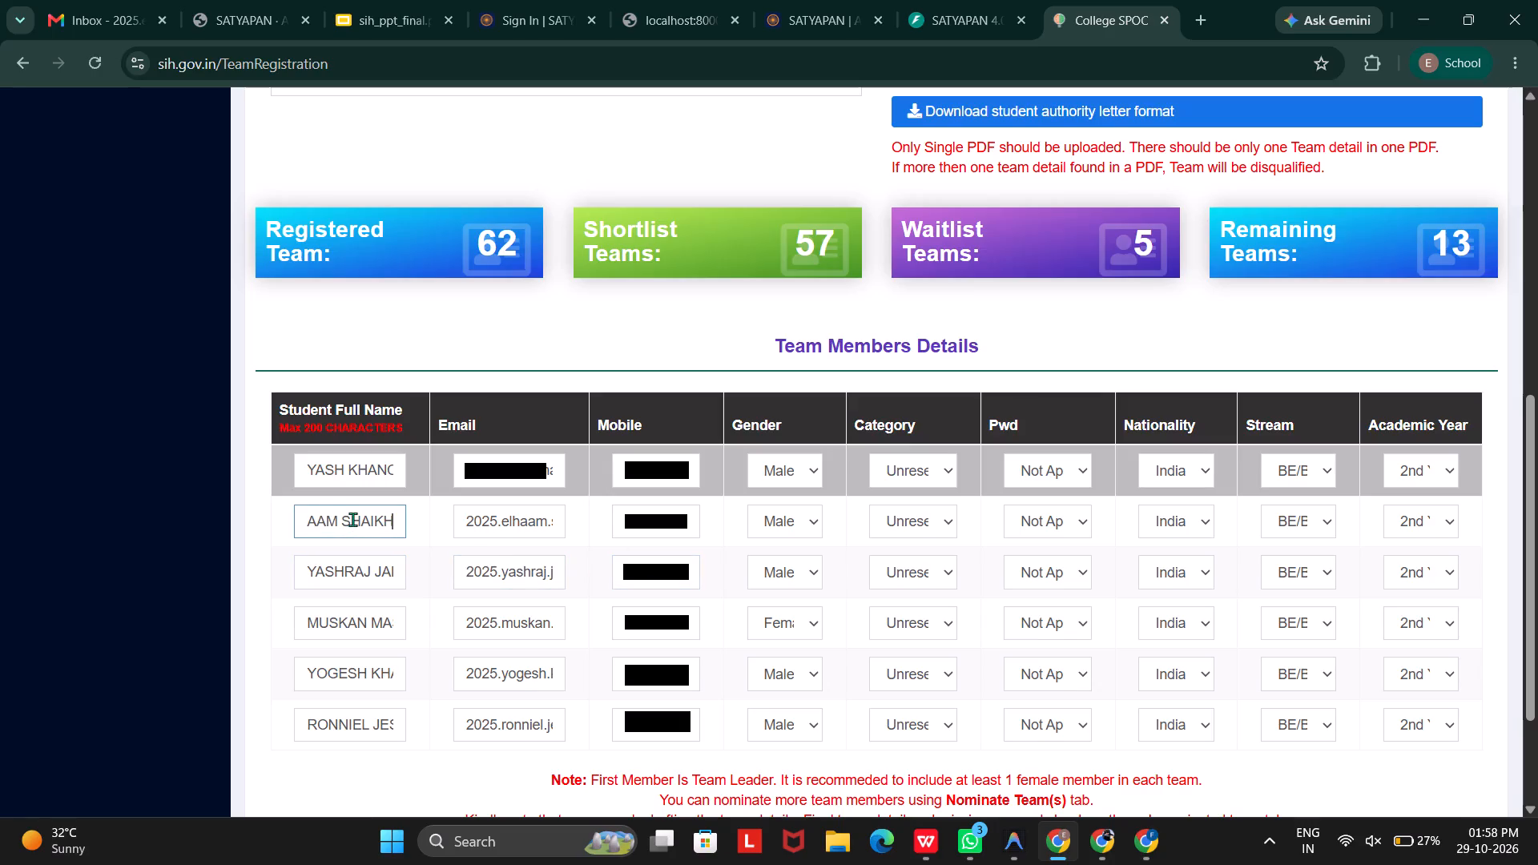
Read through the second team member's email address to check the part beyond the visible text.
{"action": "left_click", "coordinate": [489, 522]}
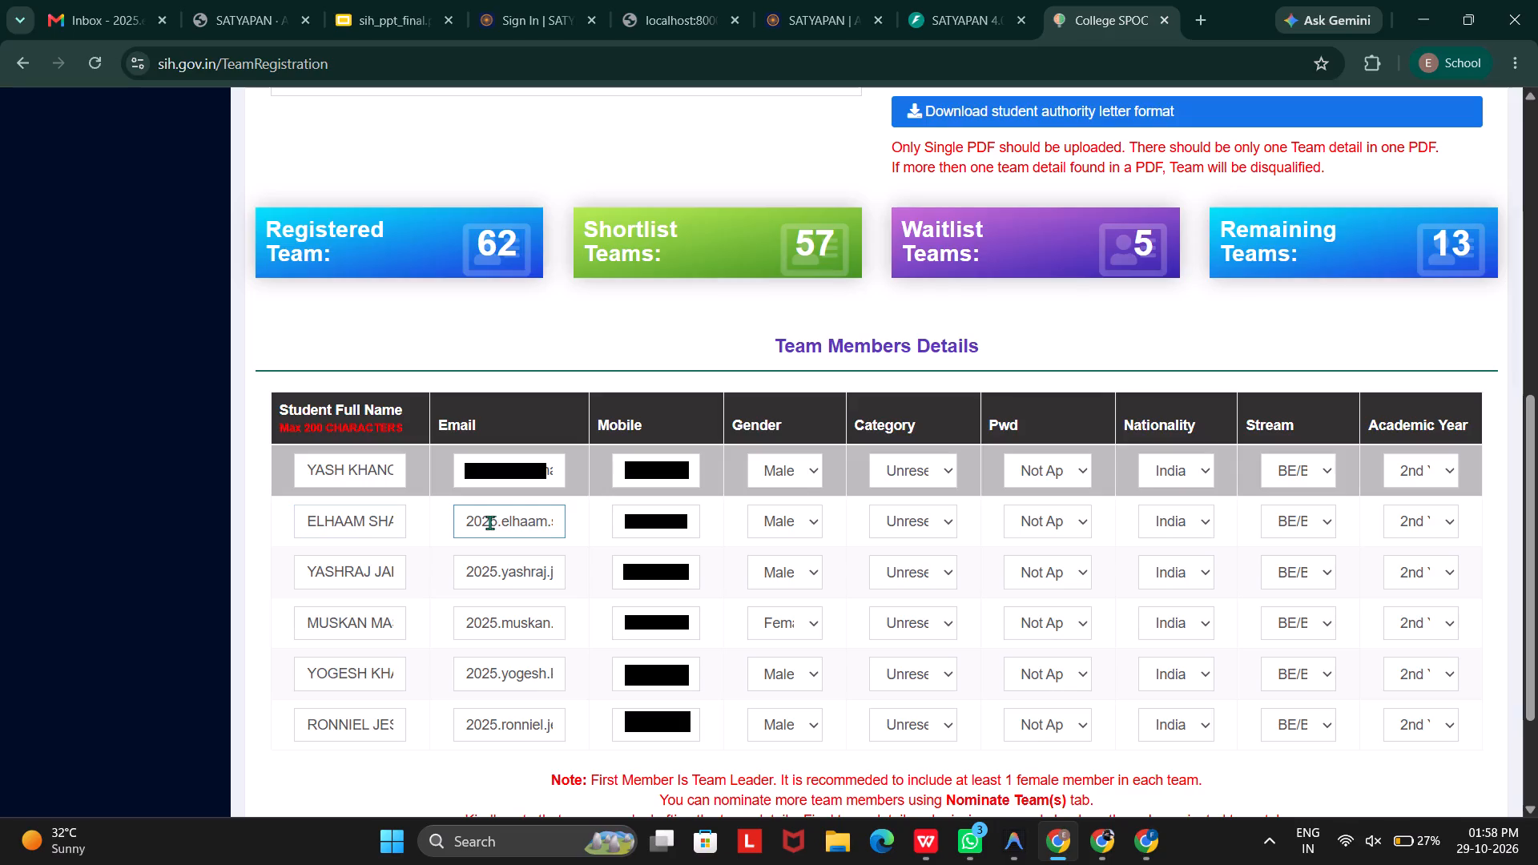
{"action": "key", "text": "Right"}
{"action": "key", "text": "Right"}
{"action": "key", "text": "Right"}
{"action": "key", "text": "Right"}
{"action": "key", "text": "Right"}
{"action": "key", "text": "Right"}
{"action": "key", "text": "Right"}
{"action": "key", "text": "Right"}
{"action": "key", "text": "Right"}
{"action": "key", "text": "Right"}
{"action": "key", "text": "Right"}
{"action": "key", "text": "Right"}
{"action": "key", "text": "Right"}
{"action": "key", "text": "Right"}
{"action": "key", "text": "Right"}
{"action": "key", "text": "Right"}
{"action": "key", "text": "Right"}
{"action": "key", "text": "Right"}
{"action": "key", "text": "Right"}
{"action": "key", "text": "Right"}
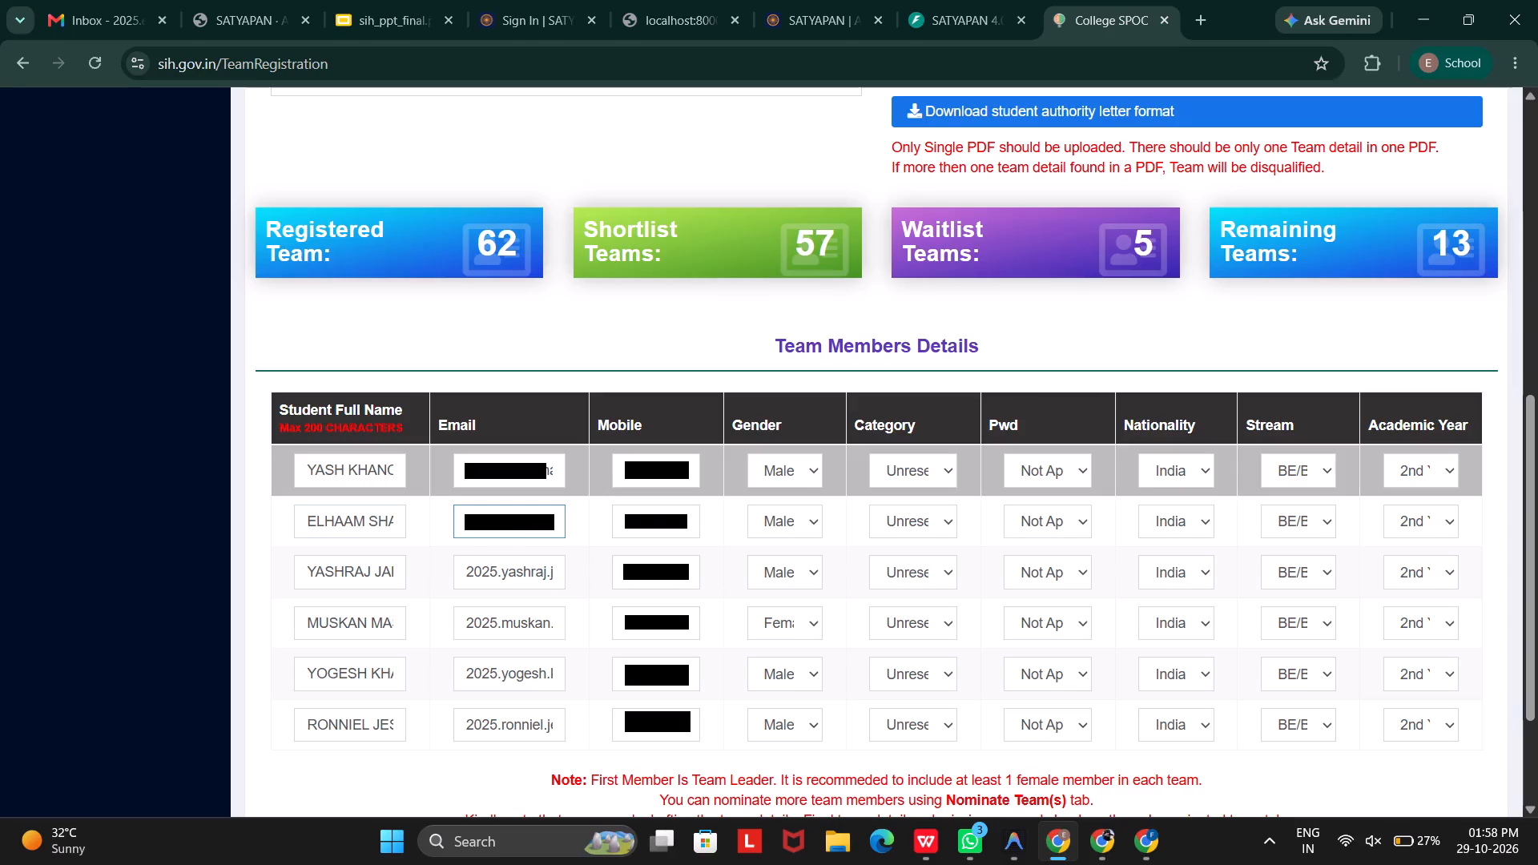
Check the second team member's mobile number through to the last digit.
{"action": "left_click", "coordinate": [650, 517]}
{"action": "key", "text": "Right"}
{"action": "key", "text": "Right"}
{"action": "key", "text": "Right"}
{"action": "key", "text": "Right"}
{"action": "key", "text": "Right"}
{"action": "key", "text": "Right"}
{"action": "key", "text": "Right"}
{"action": "key", "text": "Right"}
{"action": "key", "text": "Right"}
{"action": "key", "text": "Right"}
{"action": "key", "text": "Right"}
{"action": "key", "text": "Right"}
{"action": "key", "text": "Right"}
{"action": "key", "text": "Right"}
{"action": "key", "text": "Right"}
{"action": "key", "text": "Right"}
{"action": "key", "text": "Right"}
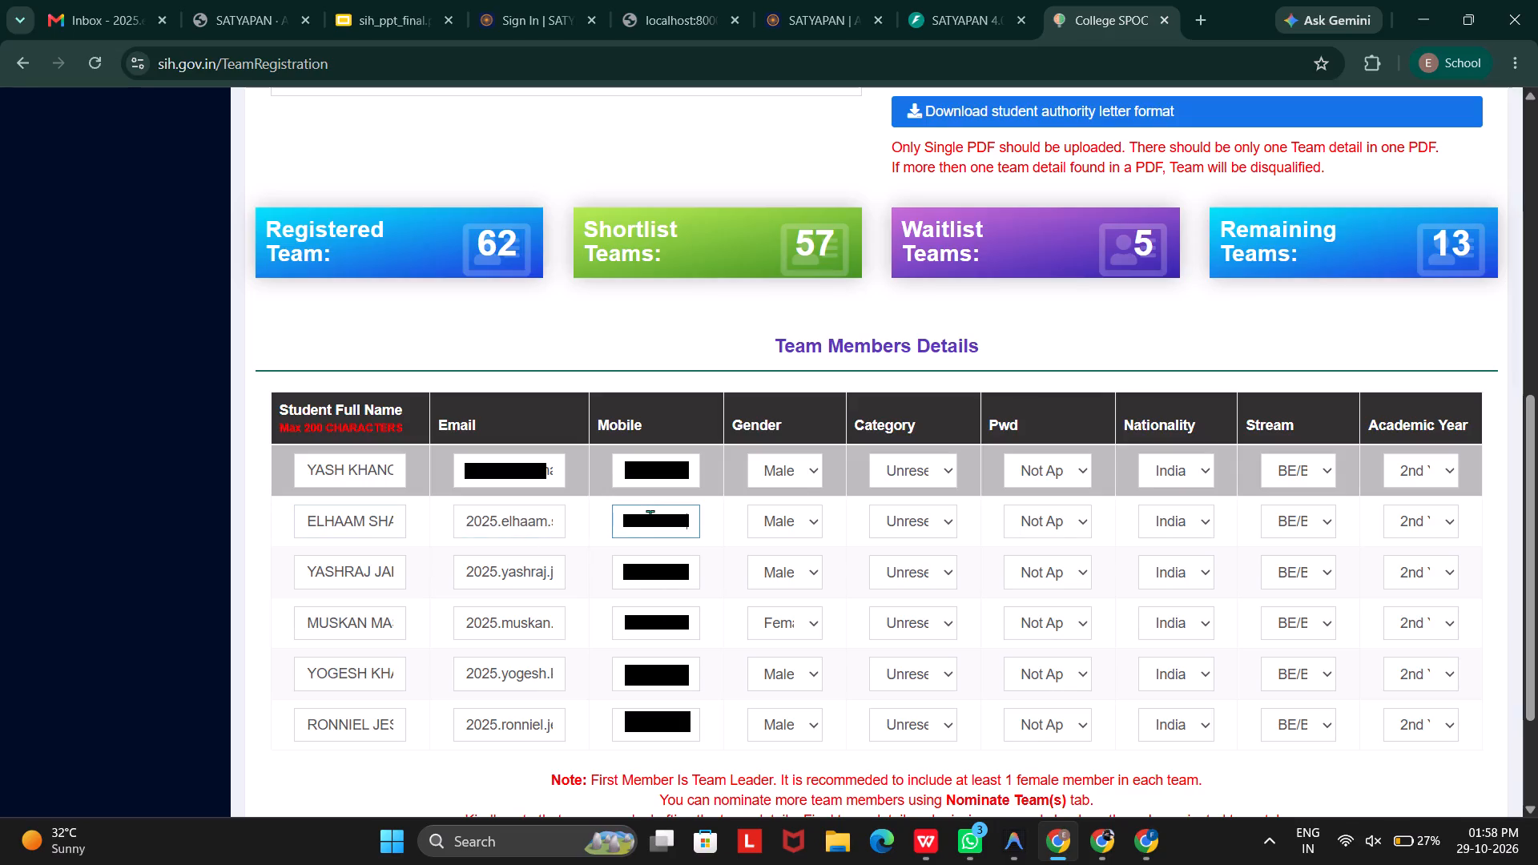
Check the team leader's full name in the first member row through to its end.
{"action": "left_click", "coordinate": [330, 473]}
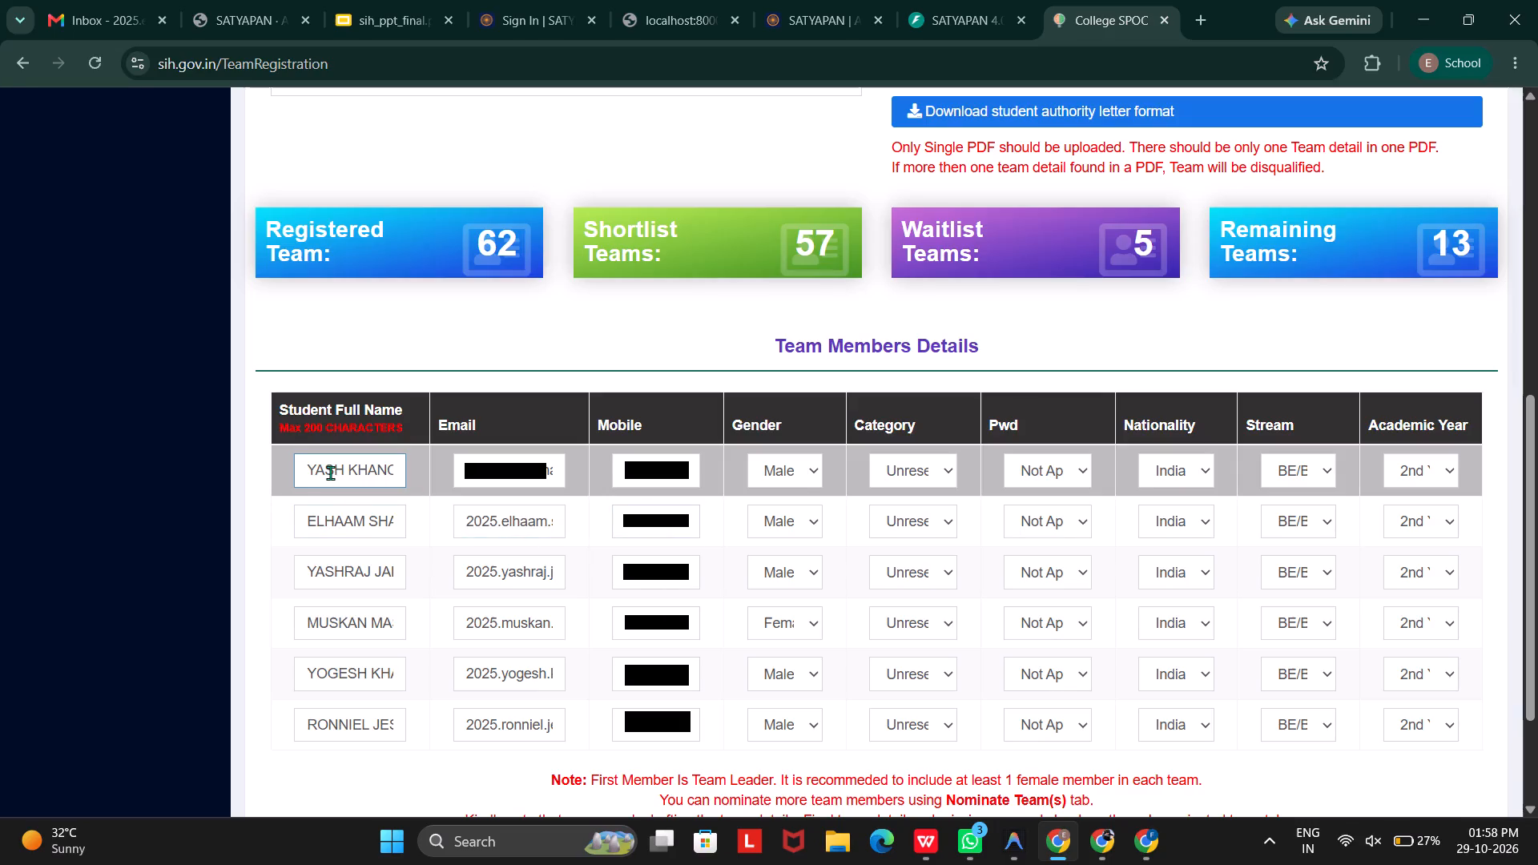
{"action": "key", "text": "Right"}
{"action": "key", "text": "Right"}
{"action": "key", "text": "Right"}
{"action": "key", "text": "Right"}
{"action": "key", "text": "Right"}
{"action": "key", "text": "Right"}
{"action": "key", "text": "Right"}
{"action": "key", "text": "Right"}
{"action": "key", "text": "Right"}
{"action": "key", "text": "Right"}
{"action": "key", "text": "Right"}
{"action": "key", "text": "Right"}
{"action": "key", "text": "Right"}
{"action": "key", "text": "Right"}
{"action": "key", "text": "Right"}
{"action": "key", "text": "Right"}
Read through the team leader's email address from its beginning to check the part beyond the visible text.
{"action": "left_click", "coordinate": [461, 476]}
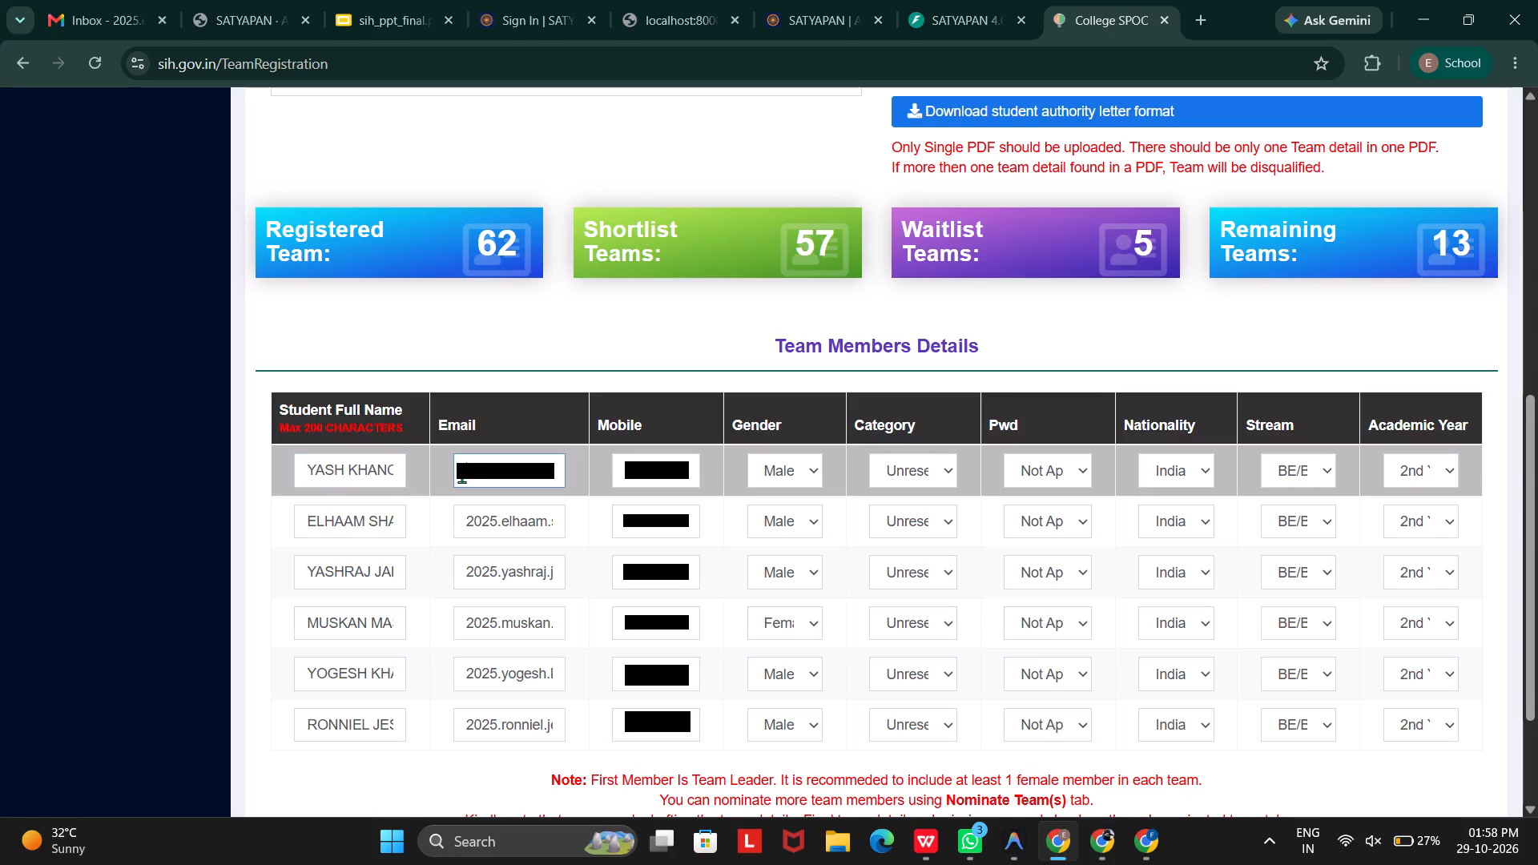
{"action": "key", "text": "Right"}
{"action": "key", "text": "Right"}
{"action": "key", "text": "Right"}
{"action": "key", "text": "Right"}
{"action": "key", "text": "Right"}
{"action": "key", "text": "Right"}
{"action": "key", "text": "Right"}
{"action": "key", "text": "Right"}
{"action": "key", "text": "Right"}
{"action": "key", "text": "Right"}
{"action": "key", "text": "Right"}
{"action": "key", "text": "Right"}
{"action": "key", "text": "Right"}
{"action": "key", "text": "Right"}
{"action": "key", "text": "Right"}
{"action": "key", "text": "Right"}
{"action": "key", "text": "Right"}
{"action": "key", "text": "Right"}
{"action": "key", "text": "Right"}
{"action": "key", "text": "Right"}
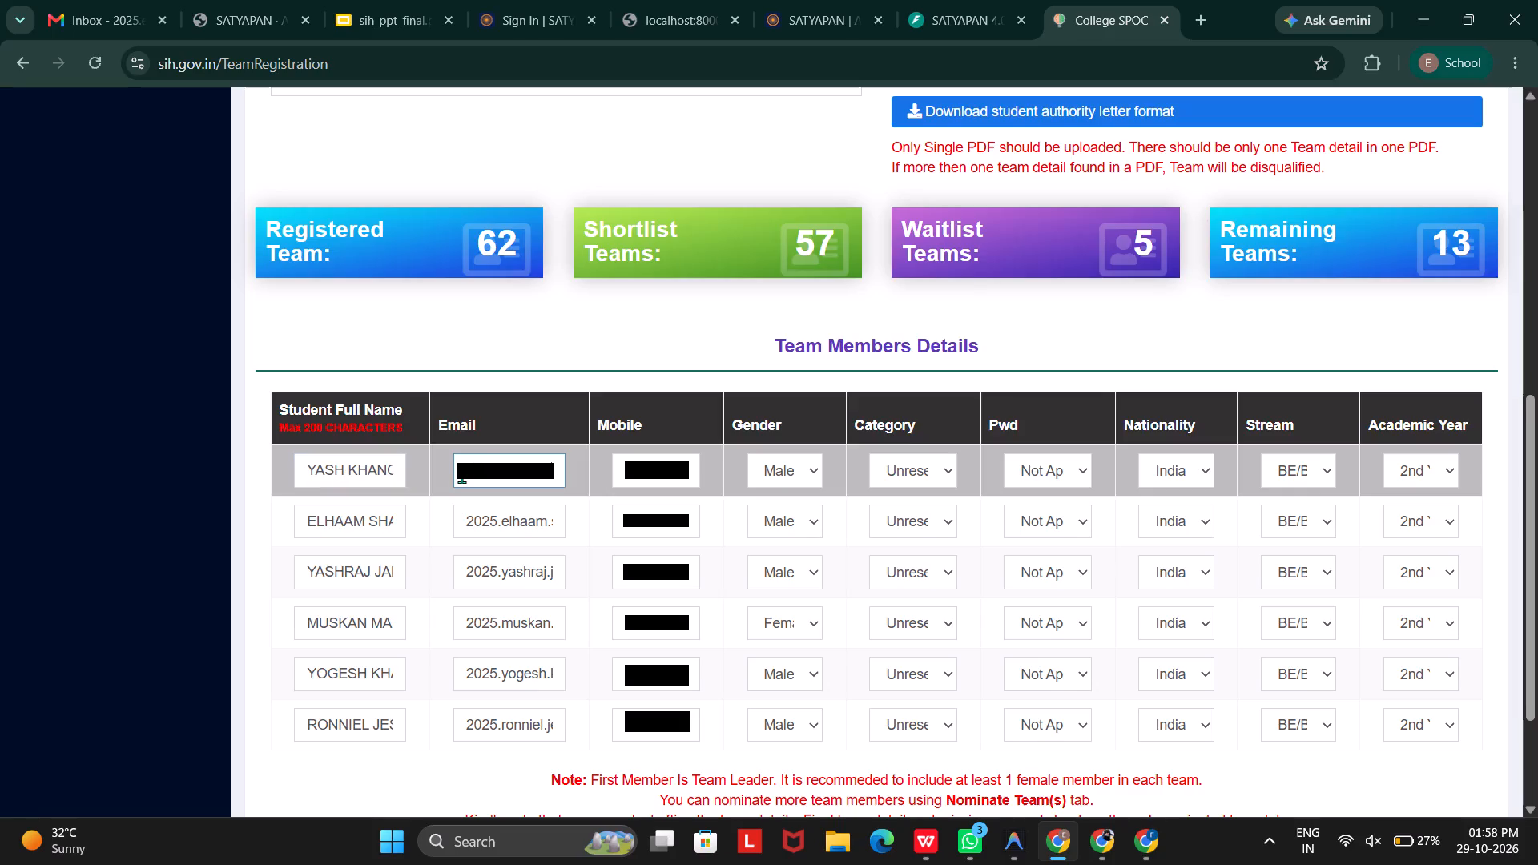
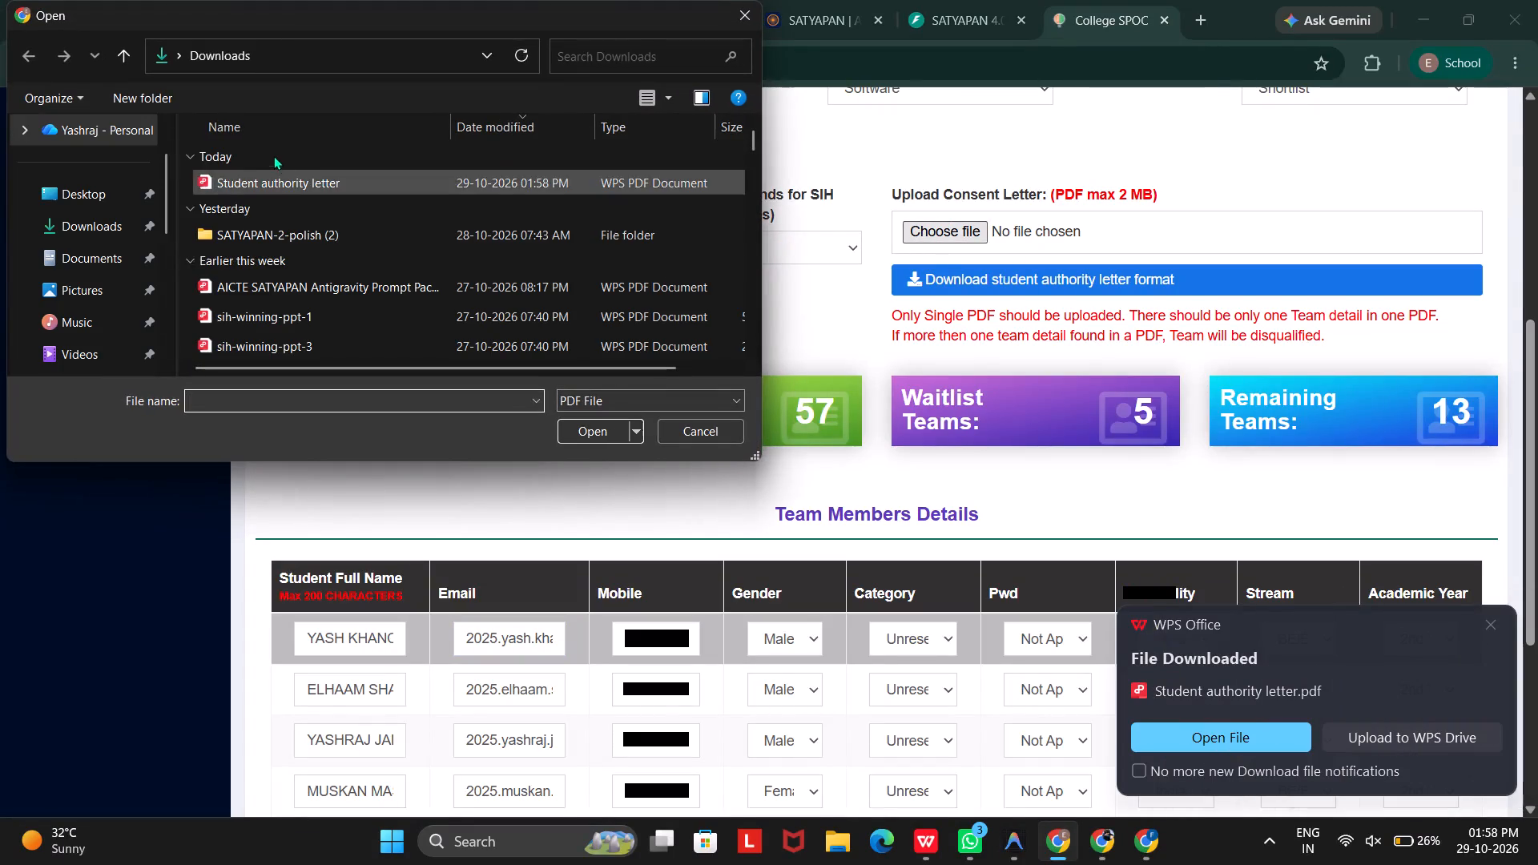
Attach the Student authority letter PDF from the Downloads folder as the team's consent letter.
{"action": "left_click", "coordinate": [284, 187]}
{"action": "left_click", "coordinate": [587, 429]}
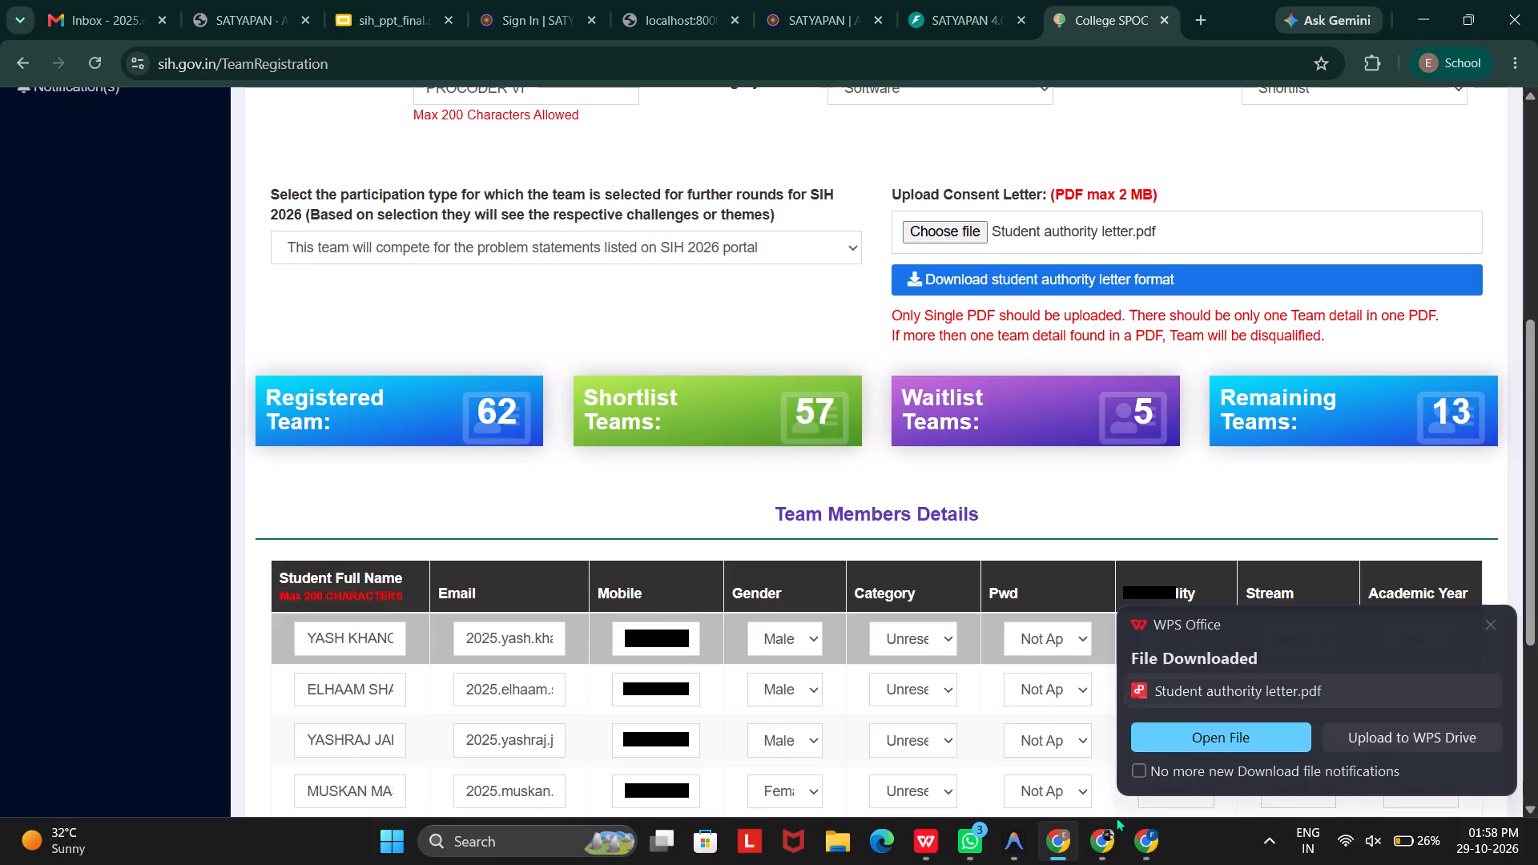
Select Student authority letter.pdf from Downloads again as the team's consent letter upload.
{"action": "left_click", "coordinate": [1069, 235]}
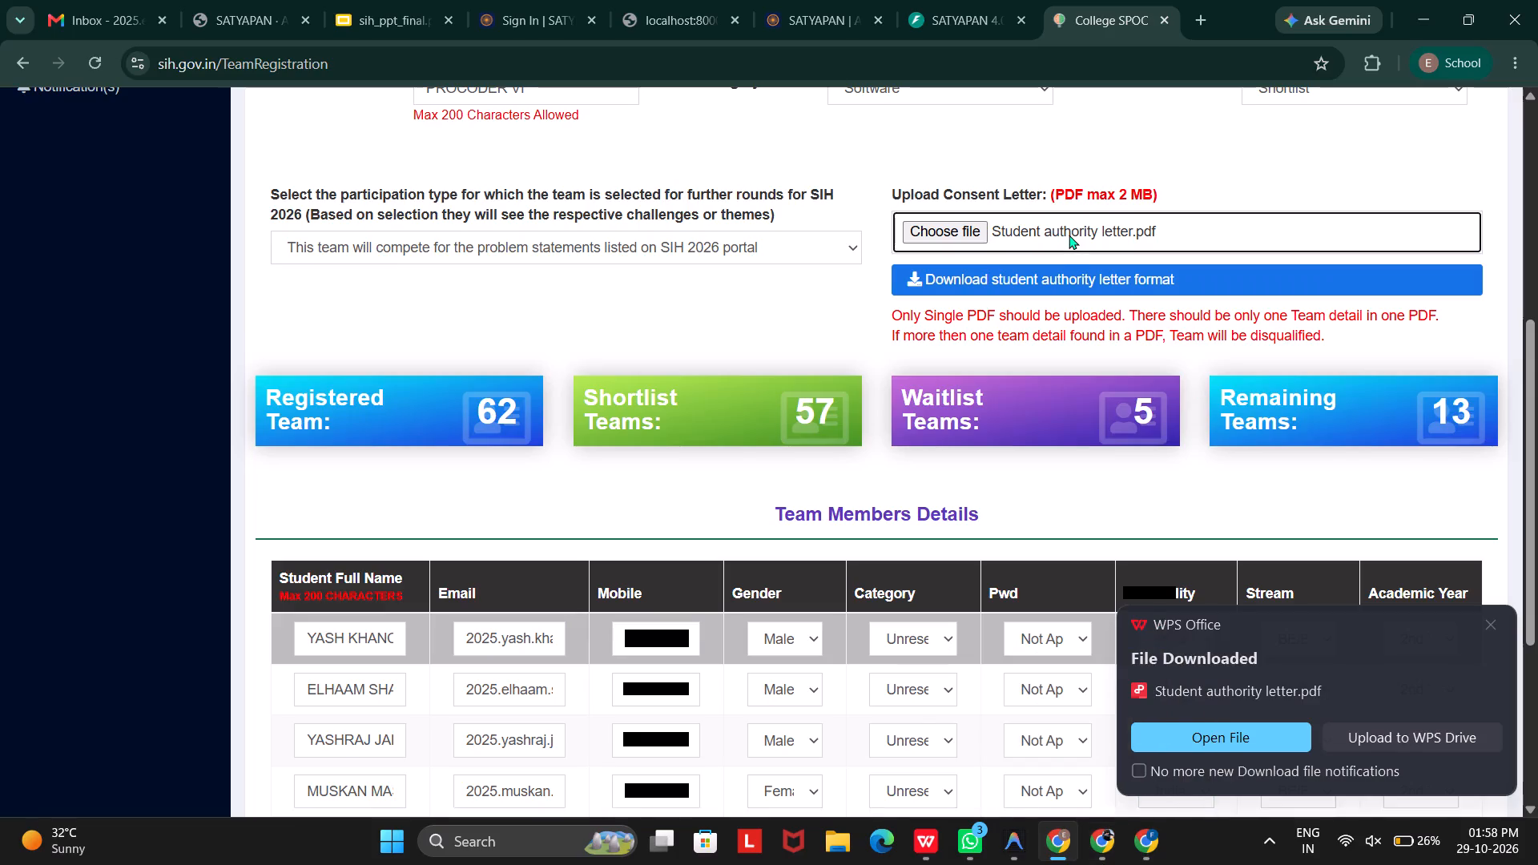
{"action": "double_click", "coordinate": [1069, 235]}
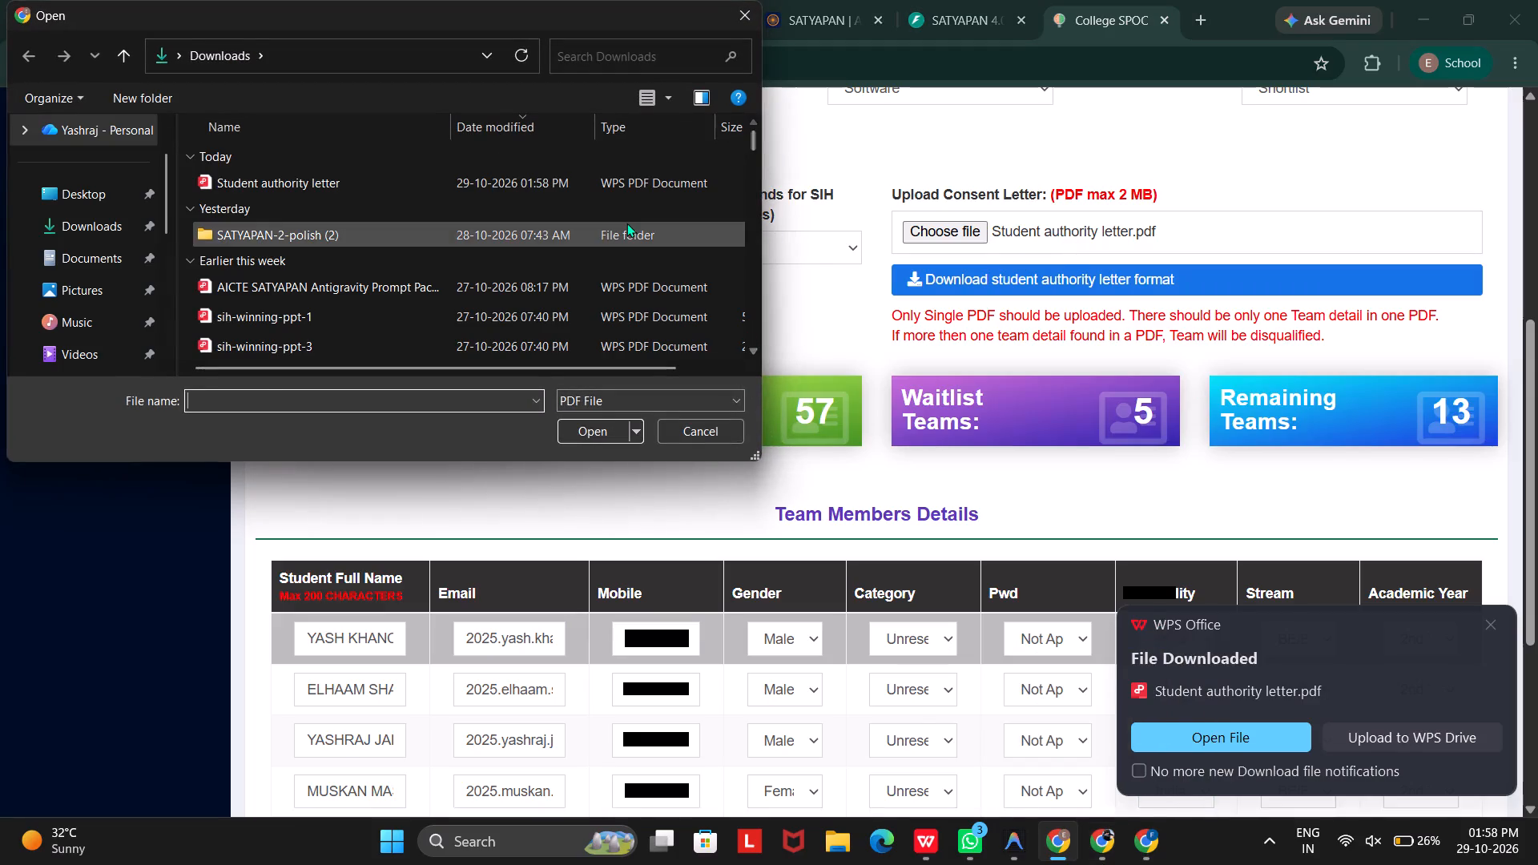
{"action": "left_click", "coordinate": [610, 183]}
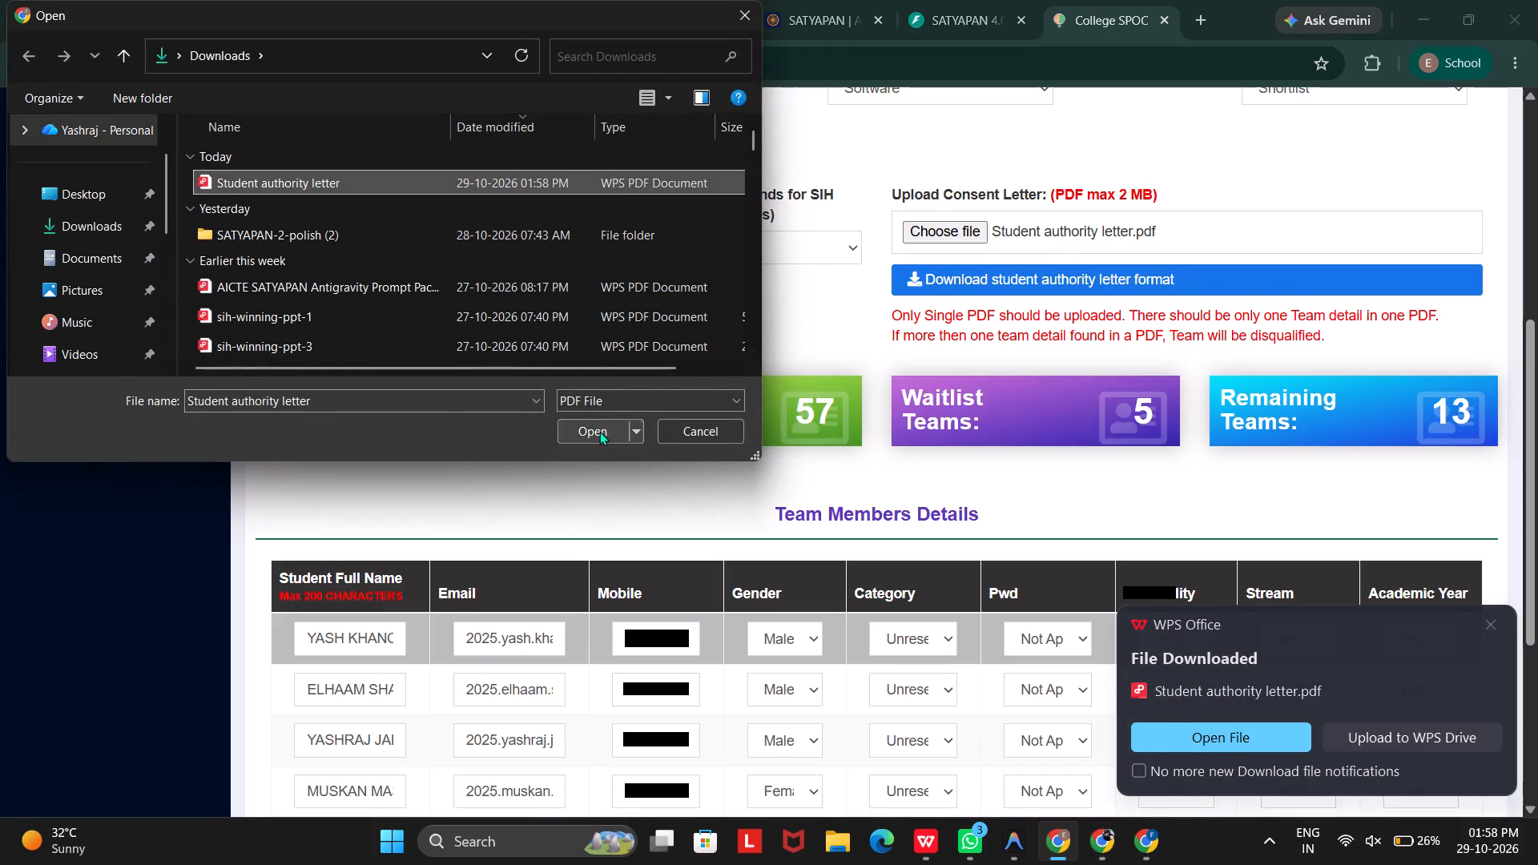
{"action": "left_click", "coordinate": [599, 431]}
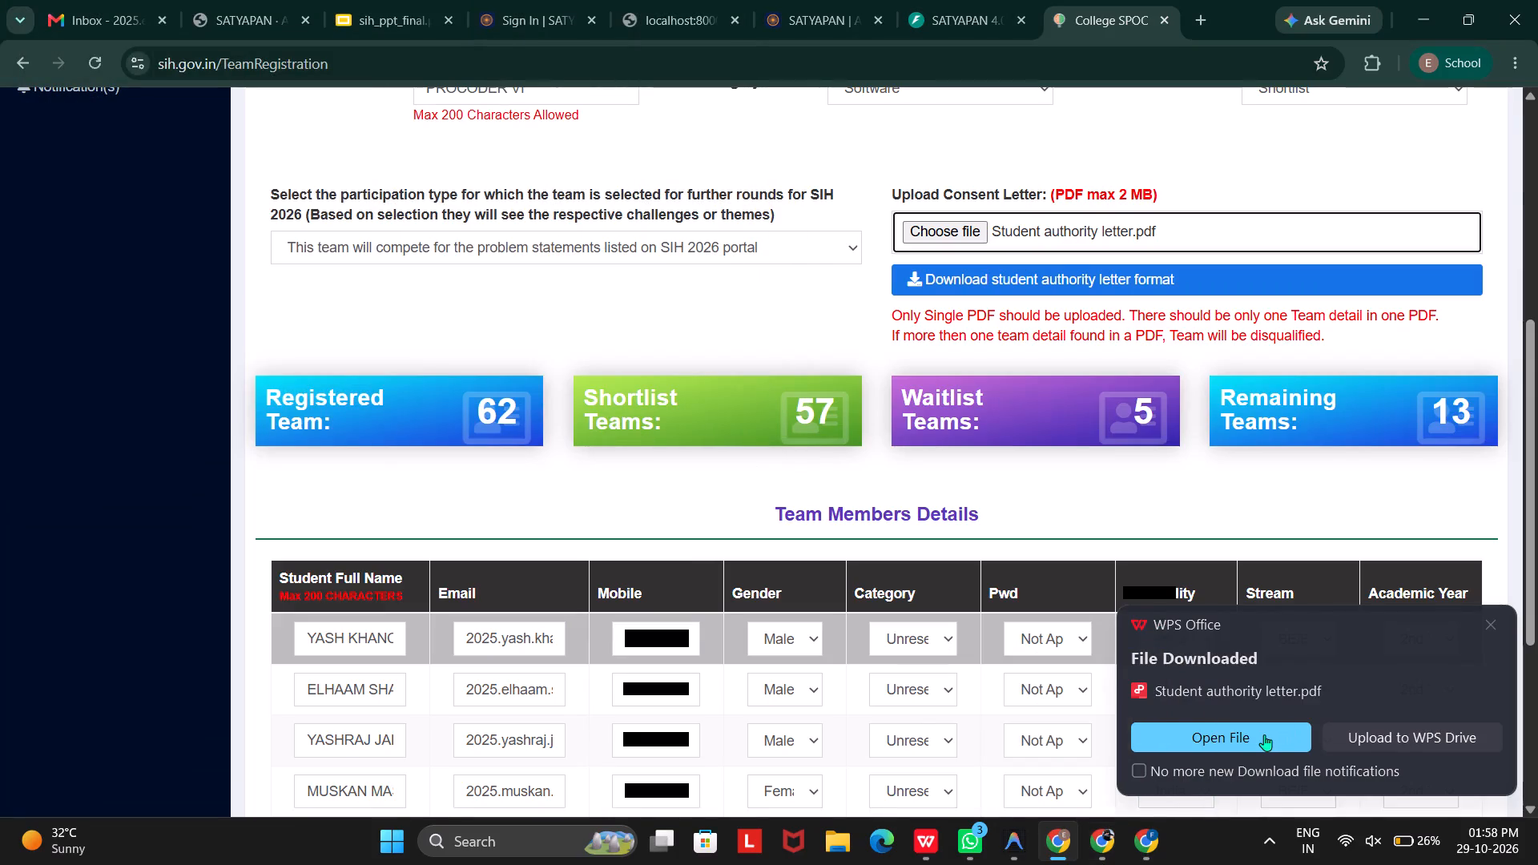
Open the downloaded Student authority letter.pdf in WPS Office, review its team details, signature and stamp, and close it.
{"action": "left_click", "coordinate": [1265, 734]}
{"action": "scroll", "coordinate": [1265, 734], "scroll_direction": "down", "scroll_amount": 3}
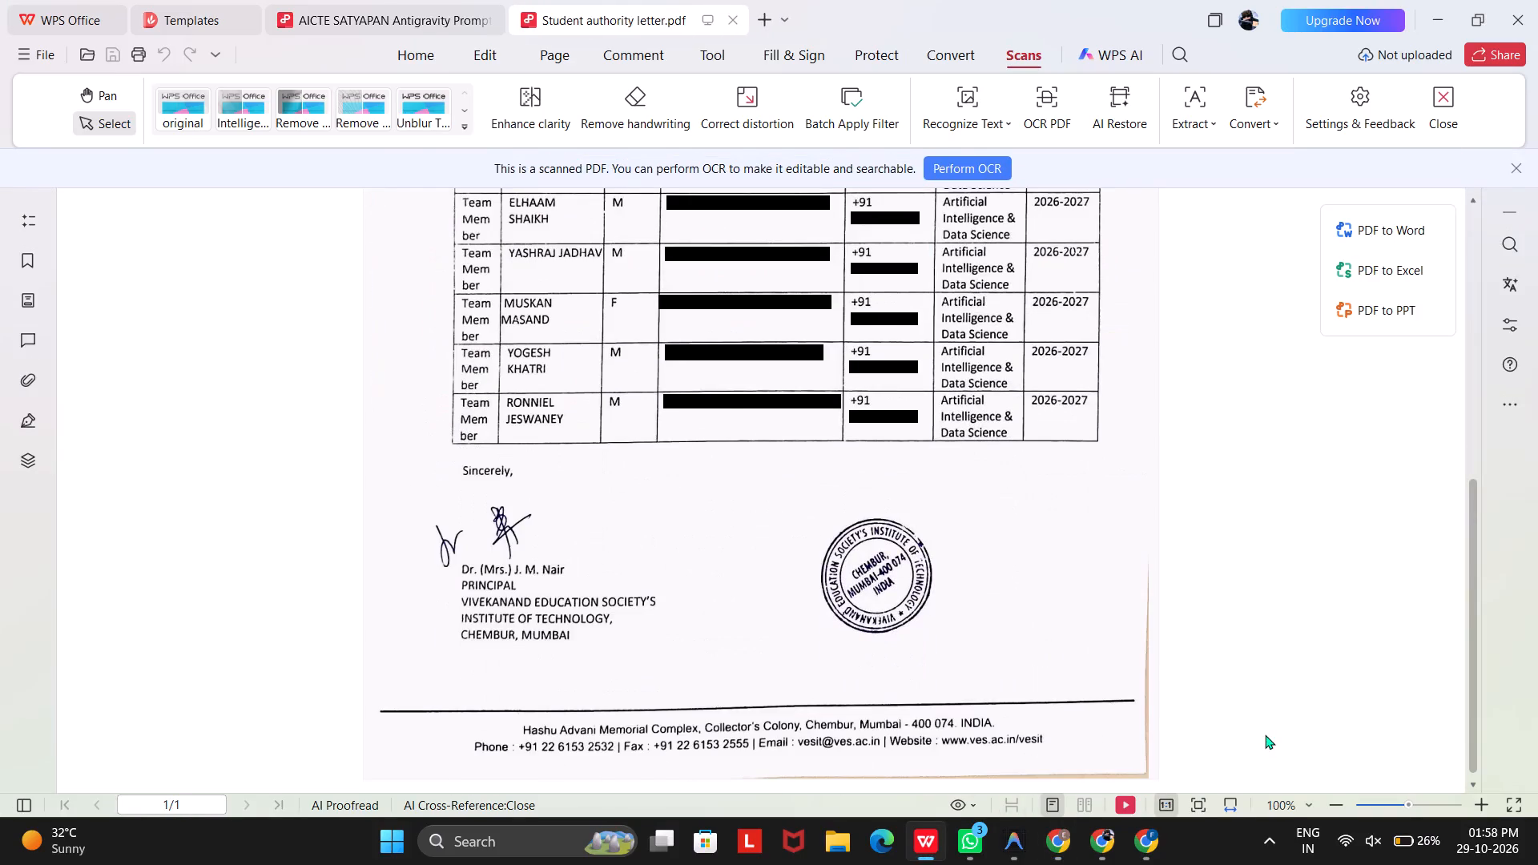
{"action": "scroll", "coordinate": [1265, 734], "scroll_direction": "down", "scroll_amount": 4}
{"action": "scroll", "coordinate": [1265, 734], "scroll_direction": "up", "scroll_amount": 5}
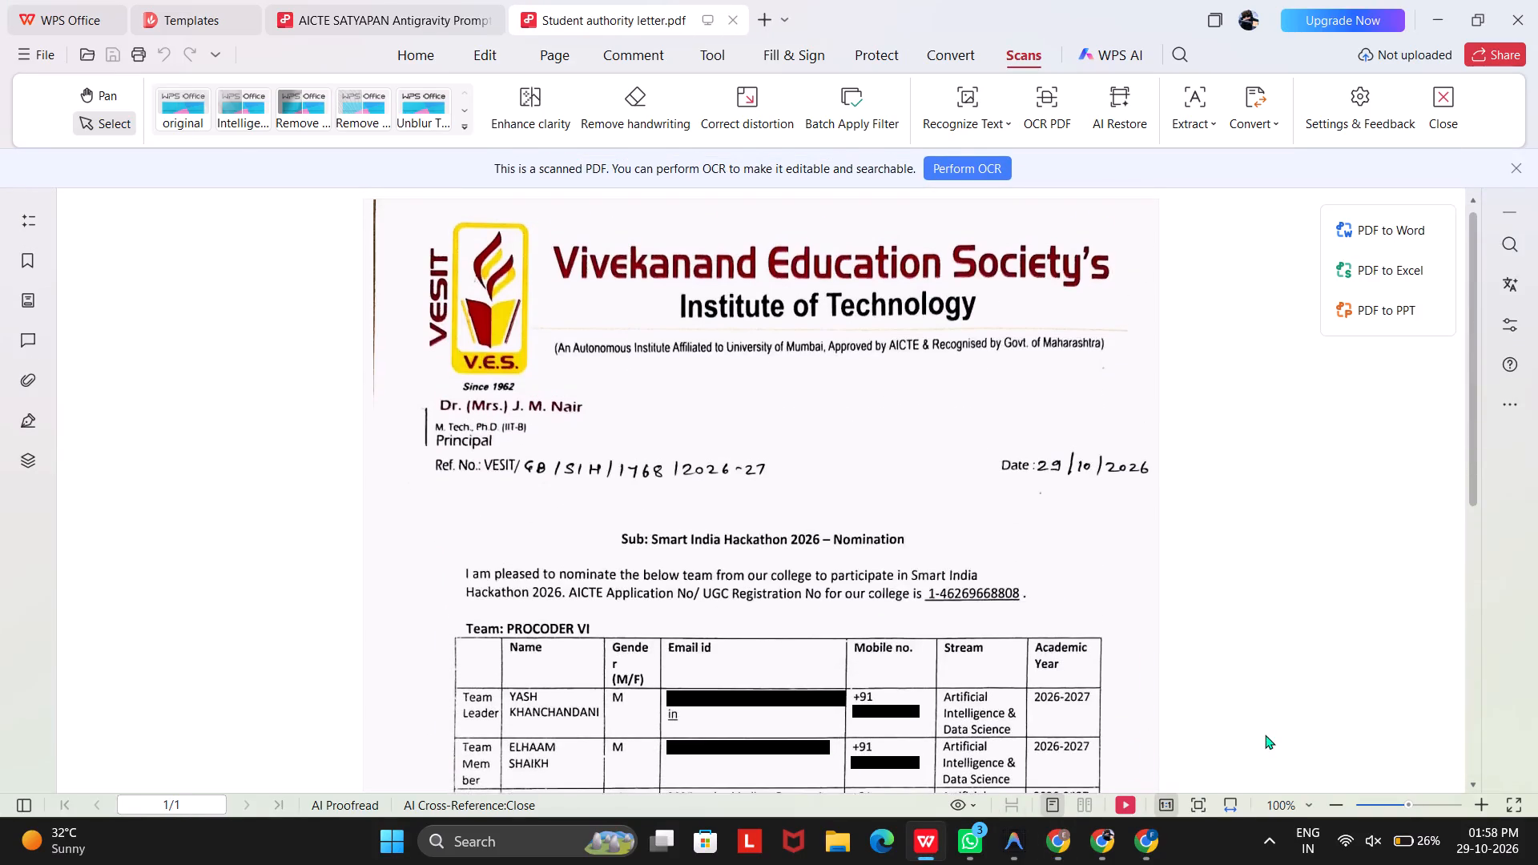
{"action": "left_click", "coordinate": [1537, 0]}
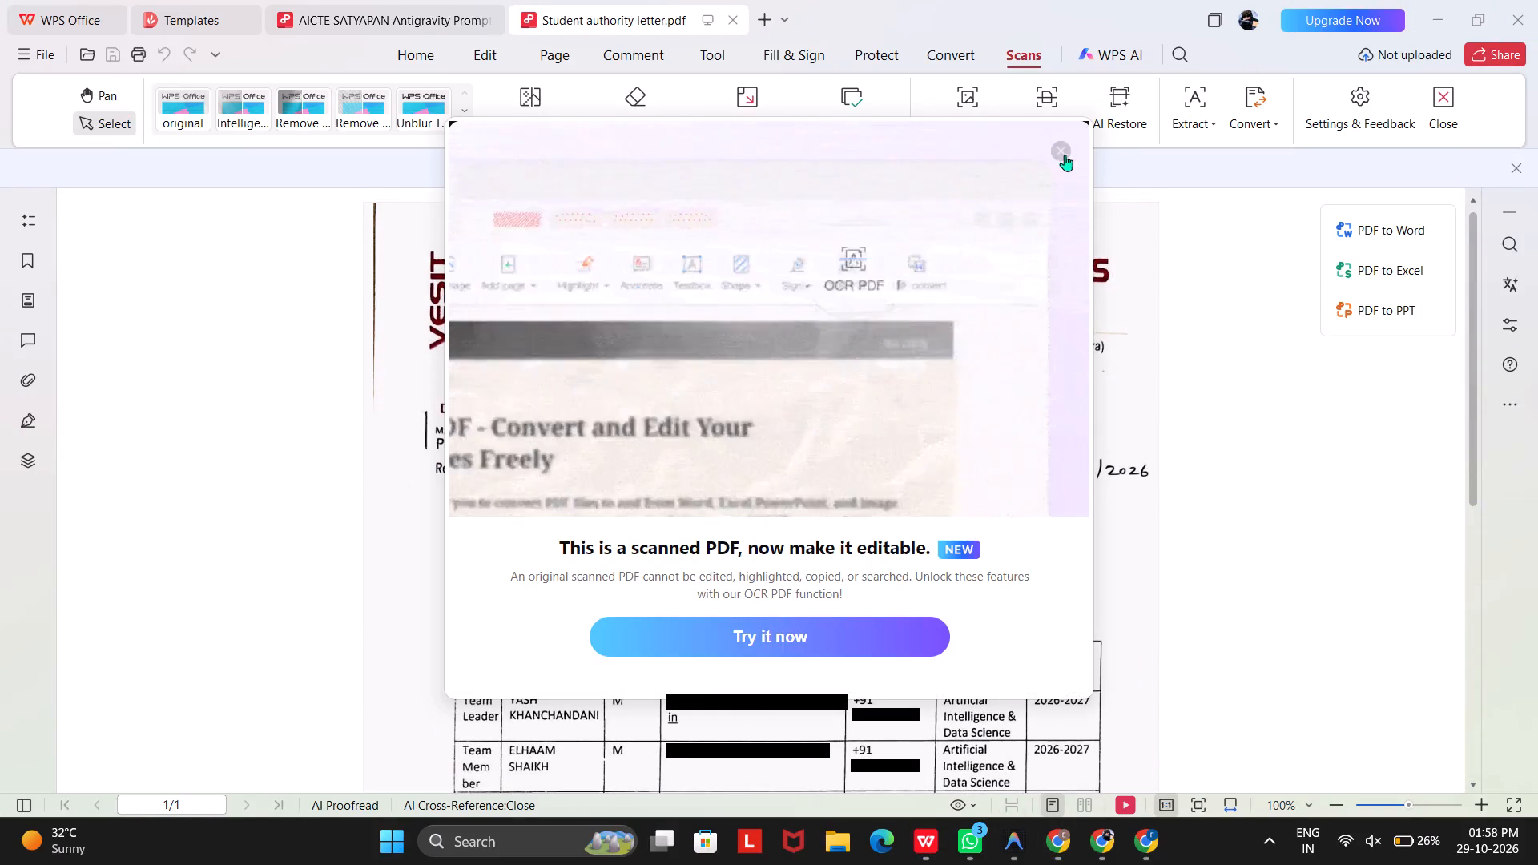
{"action": "left_click", "coordinate": [1058, 150]}
{"action": "left_click", "coordinate": [1502, 12]}
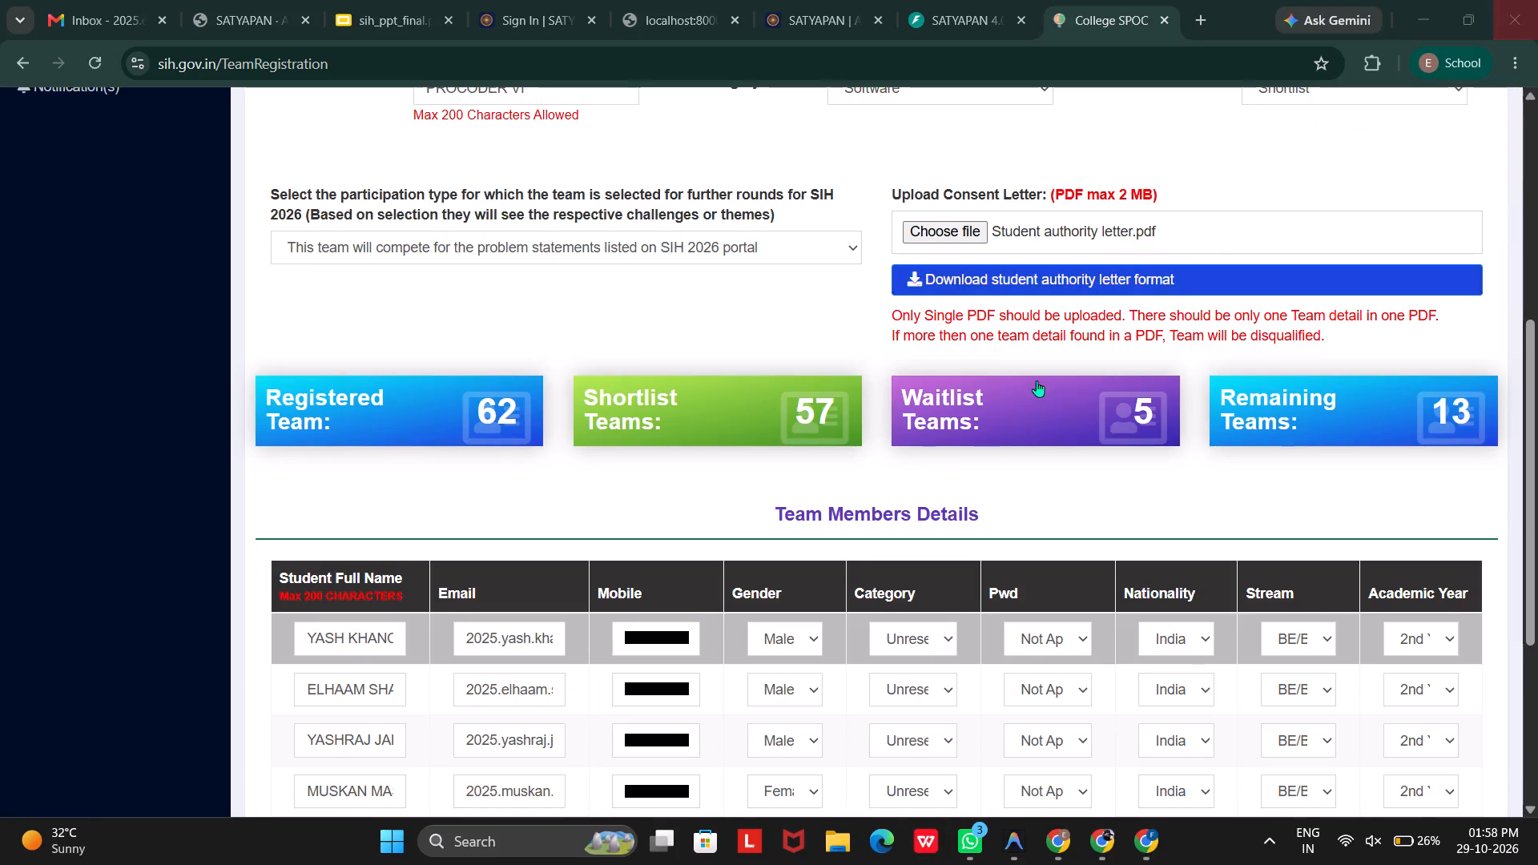
Save the six-member PROCODER VI team registration as a draft and acknowledge the registration notice.
{"action": "scroll", "coordinate": [848, 541], "scroll_direction": "down", "scroll_amount": 5}
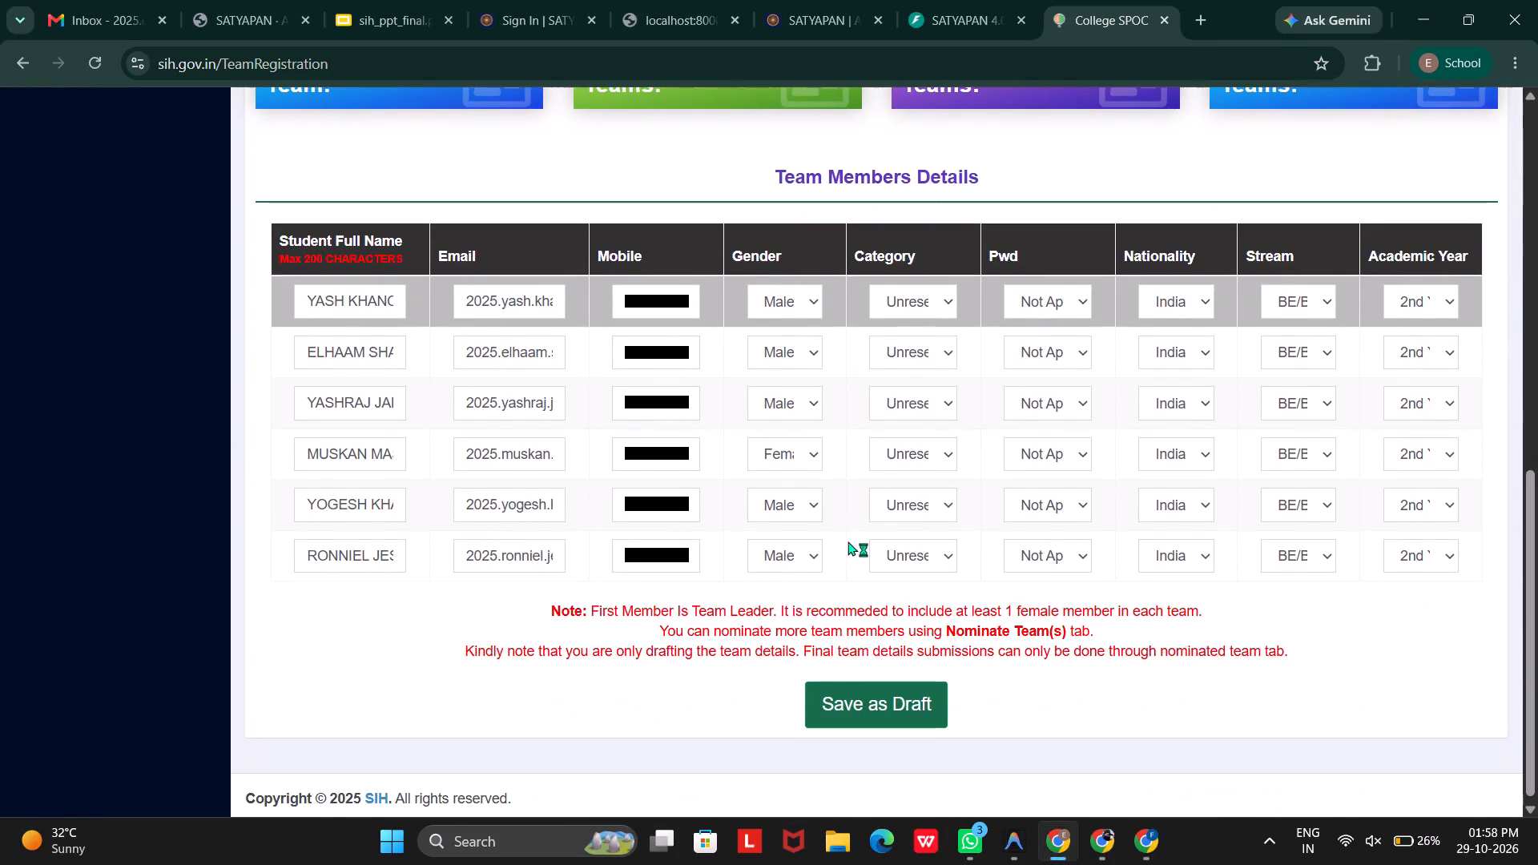
{"action": "scroll", "coordinate": [848, 541], "scroll_direction": "down", "scroll_amount": 2}
{"action": "left_click", "coordinate": [858, 700]}
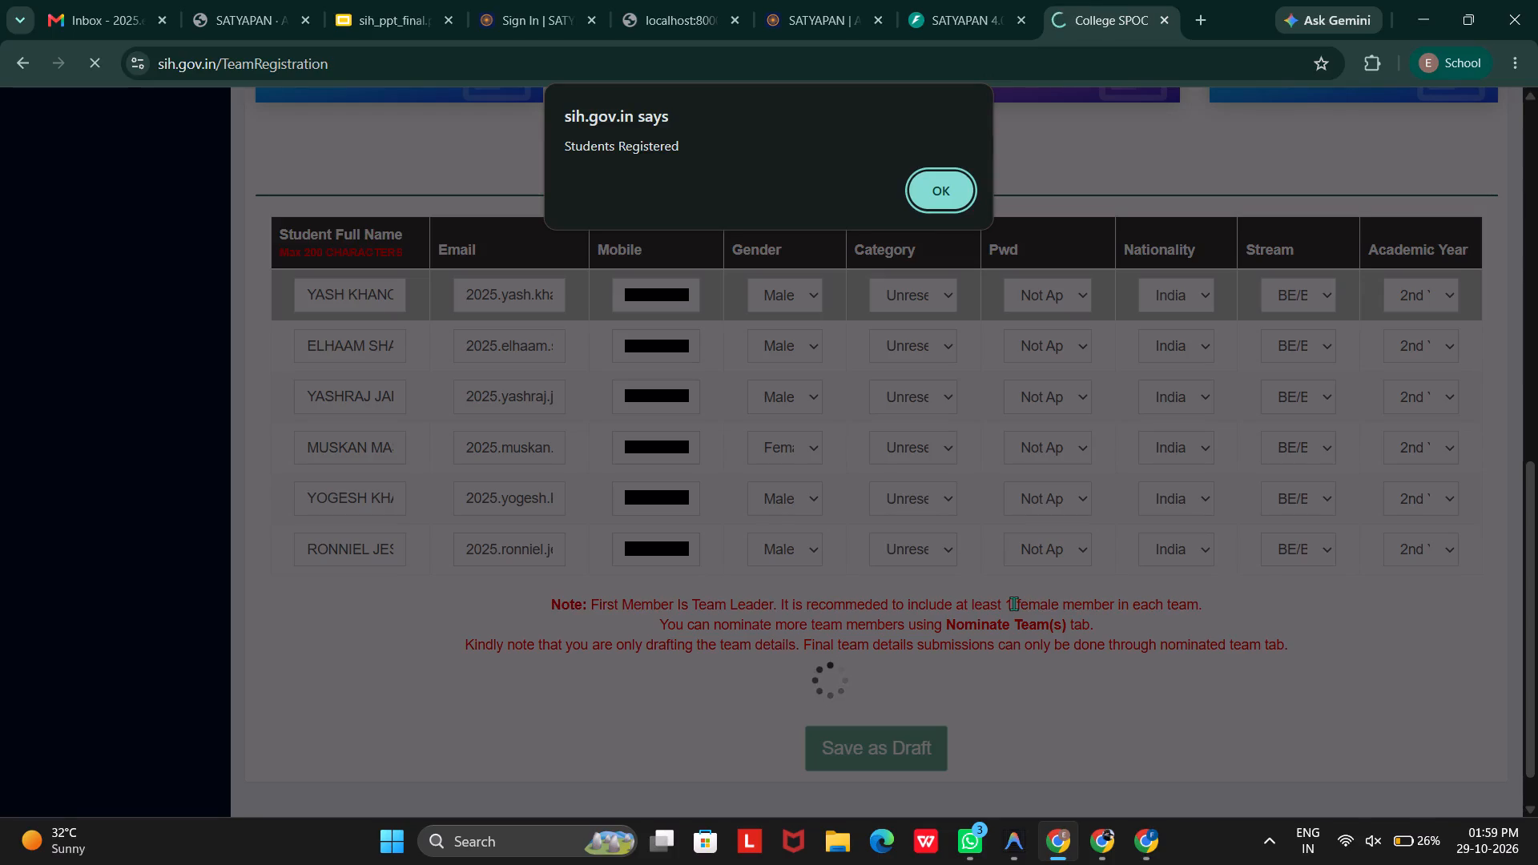
{"action": "left_click", "coordinate": [933, 199]}
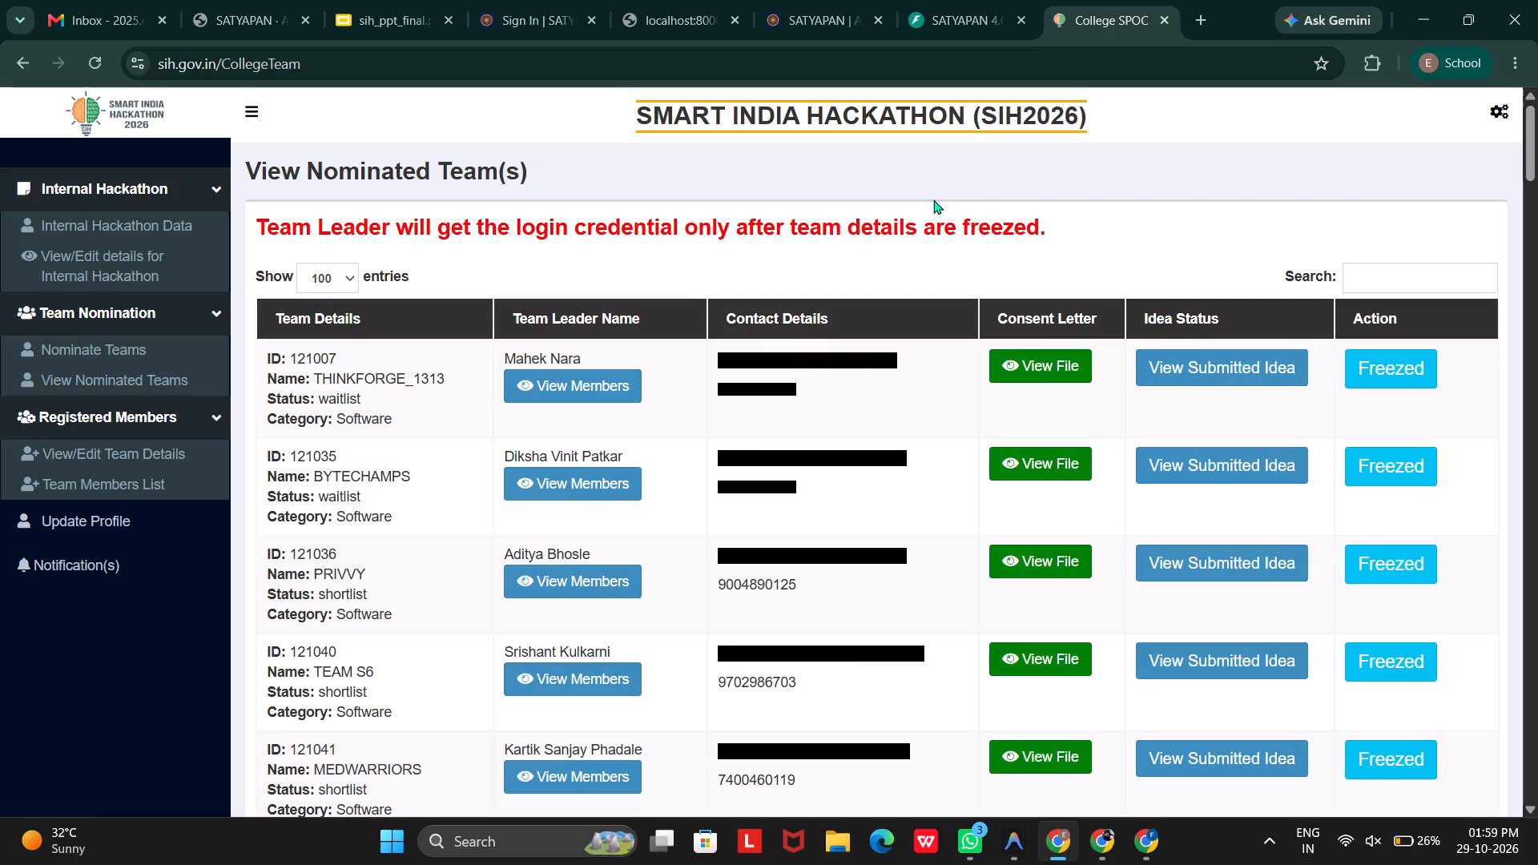
Look through the nominated teams list, examining the team entries and their action status.
{"action": "scroll", "coordinate": [933, 199], "scroll_direction": "up", "scroll_amount": 1}
{"action": "scroll", "coordinate": [857, 316], "scroll_direction": "down", "scroll_amount": 2}
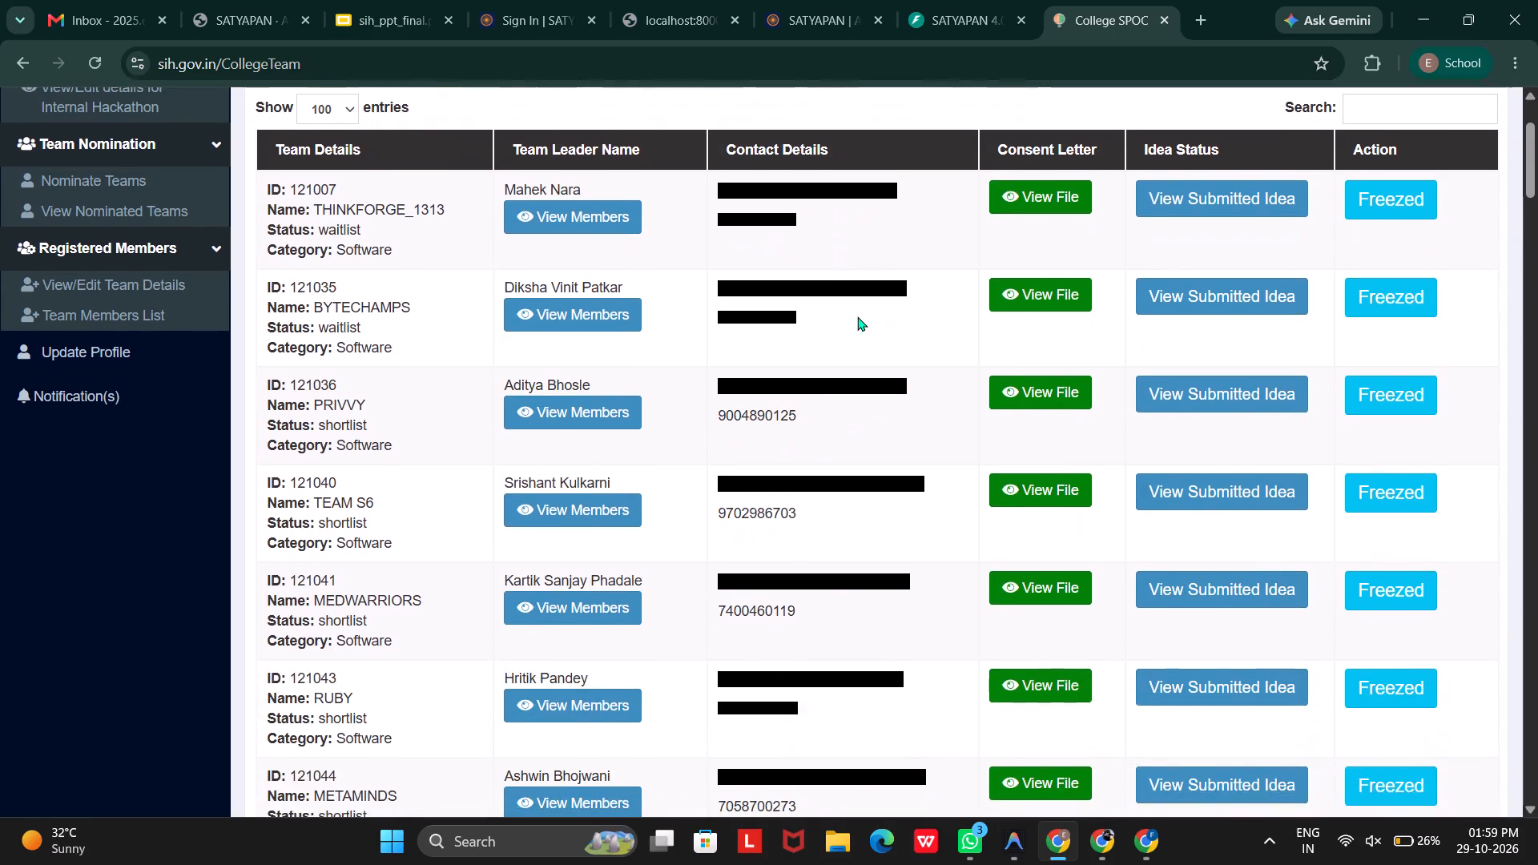
{"action": "scroll", "coordinate": [857, 316], "scroll_direction": "up", "scroll_amount": 1}
{"action": "scroll", "coordinate": [857, 316], "scroll_direction": "down", "scroll_amount": 4}
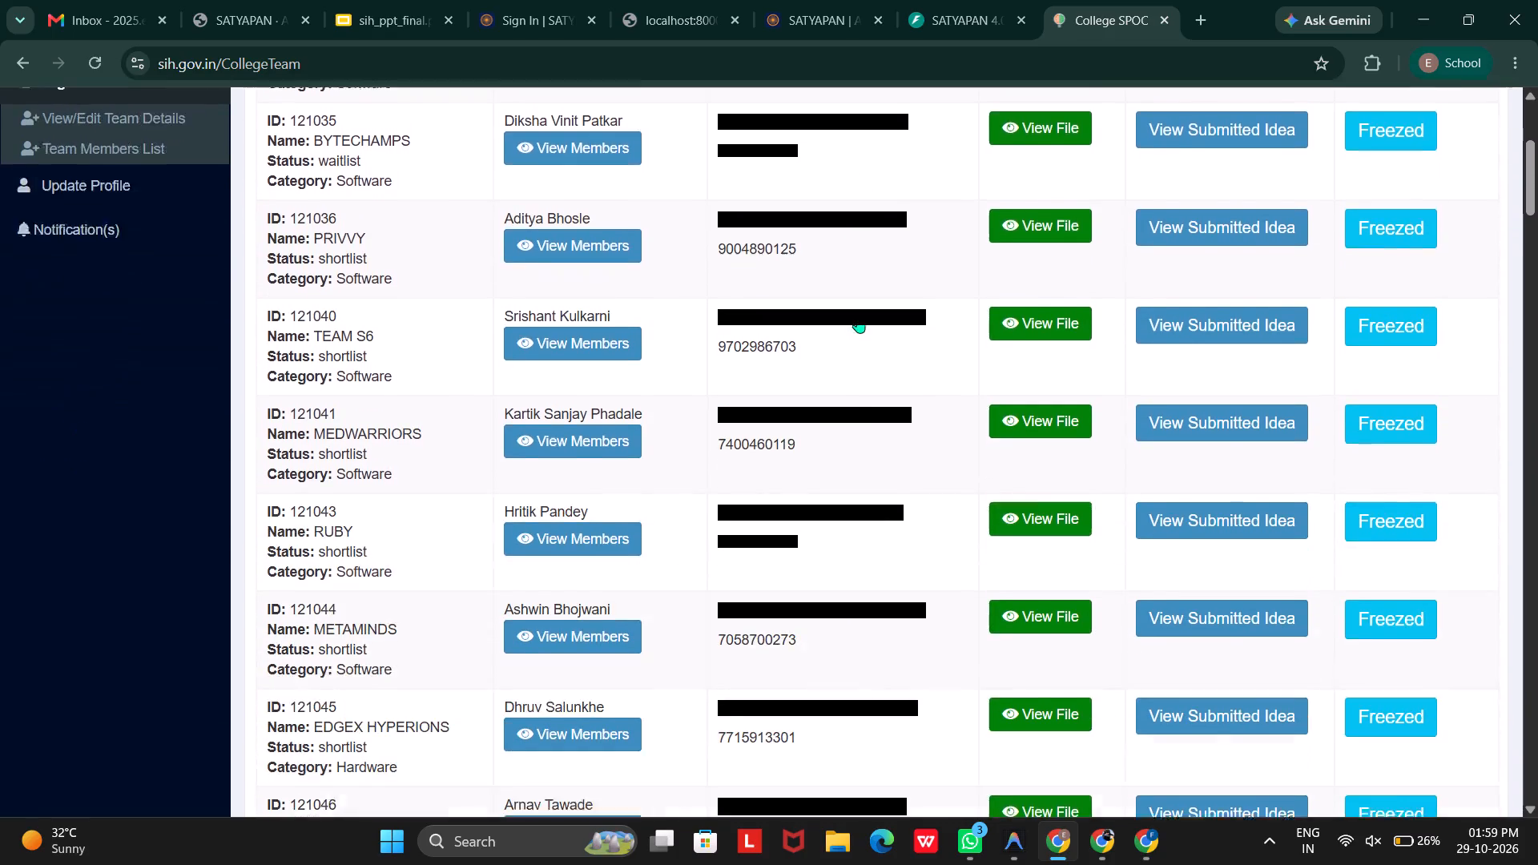
{"action": "scroll", "coordinate": [857, 316], "scroll_direction": "down", "scroll_amount": 16}
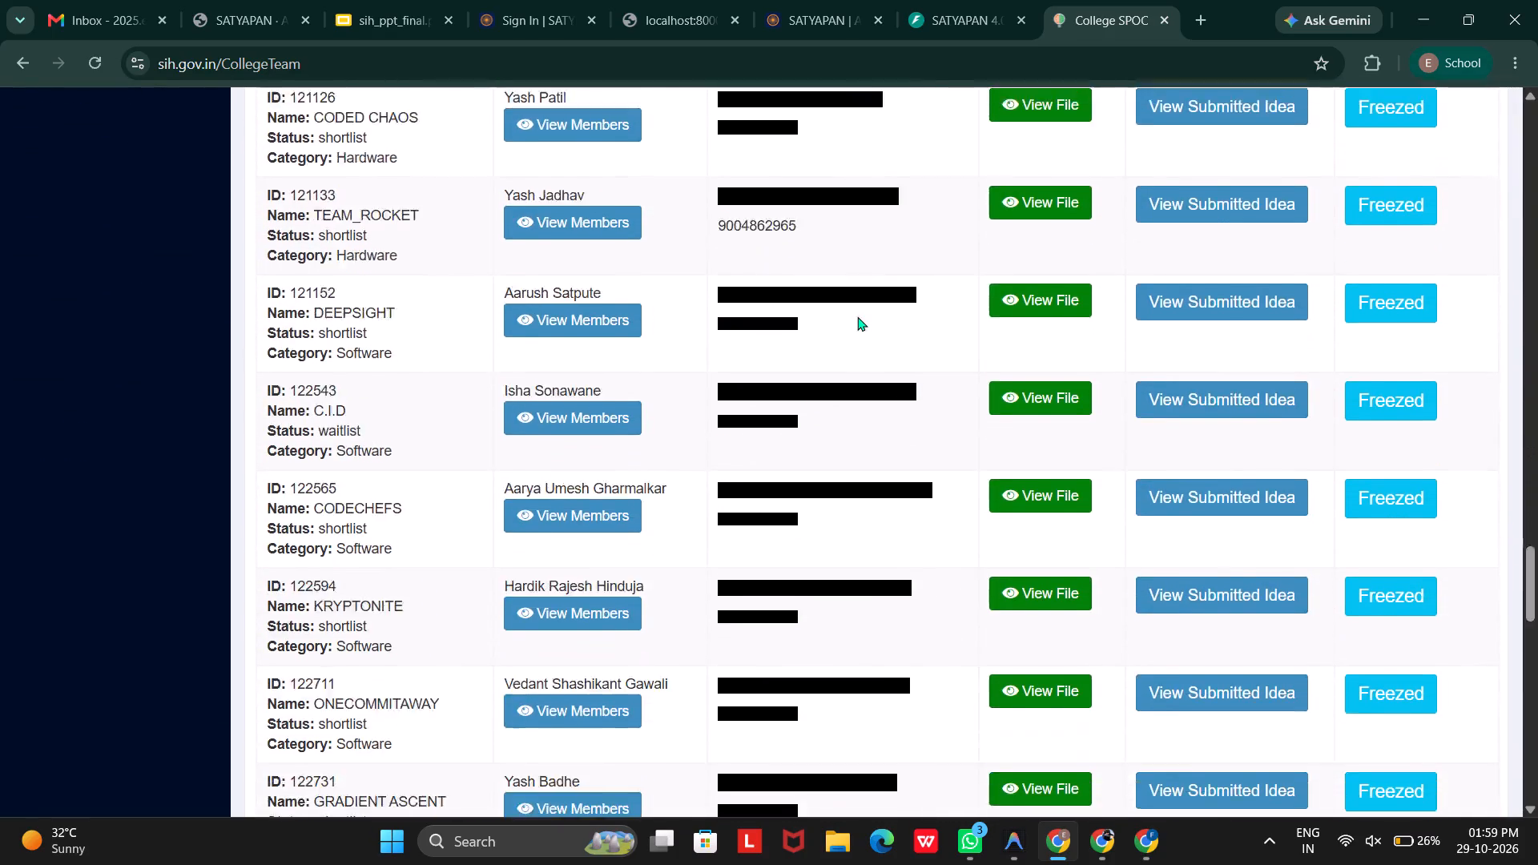
{"action": "scroll", "coordinate": [857, 316], "scroll_direction": "up", "scroll_amount": 17}
{"action": "scroll", "coordinate": [857, 316], "scroll_direction": "up", "scroll_amount": 8}
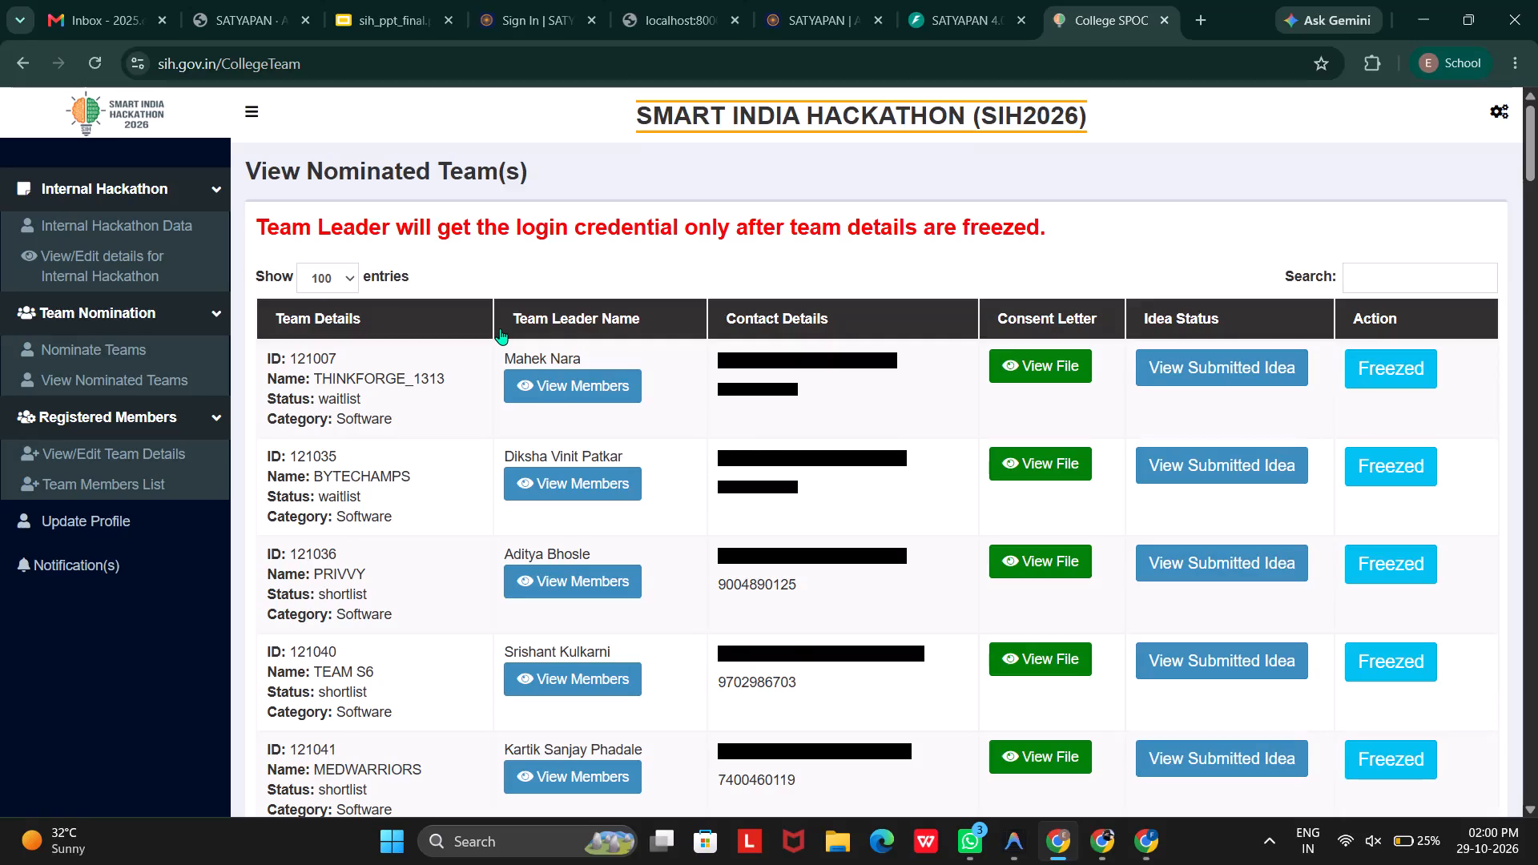
Reload the nominated teams page.
{"action": "key", "text": "ctrl+r"}
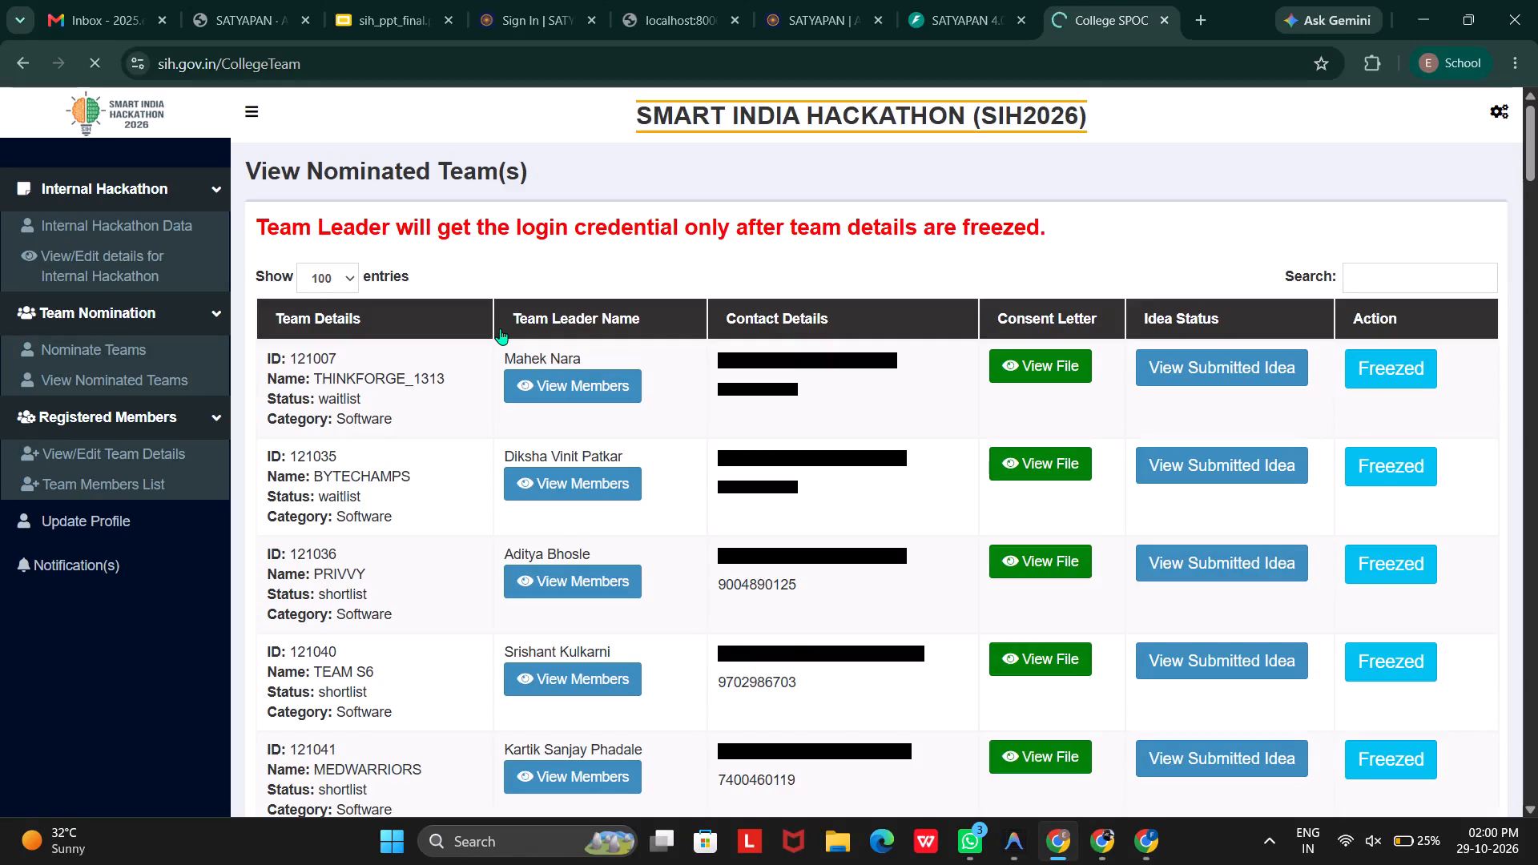